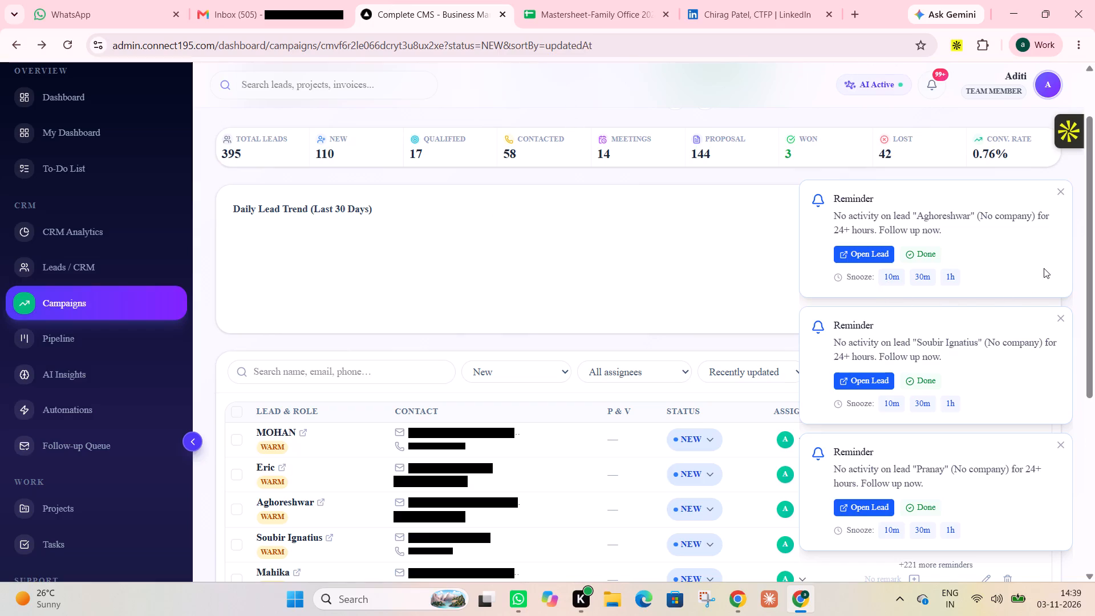
click(1058, 194)
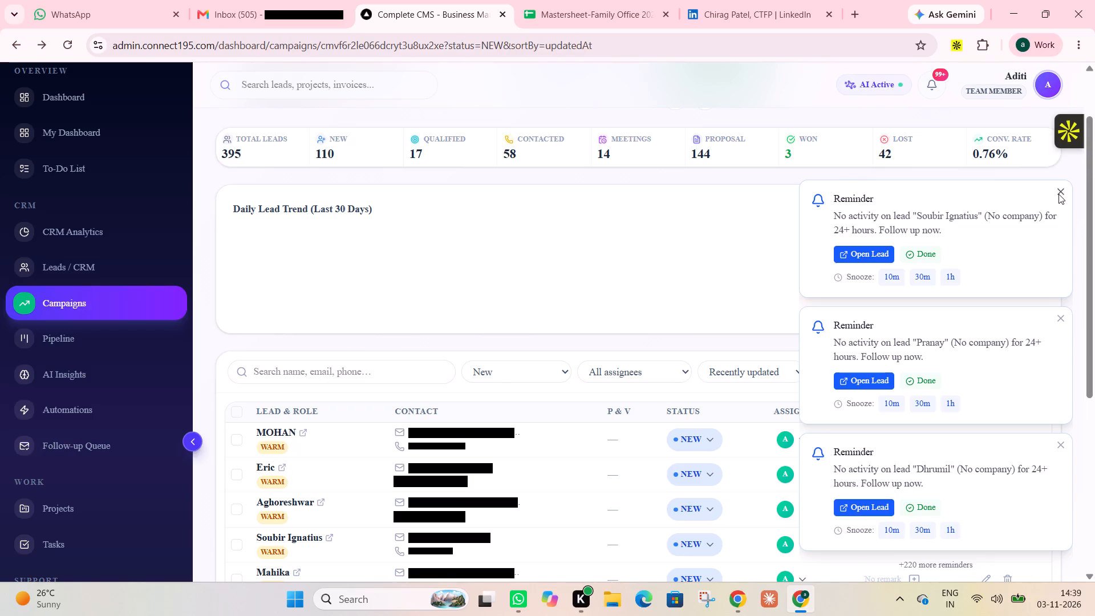
click(1058, 194)
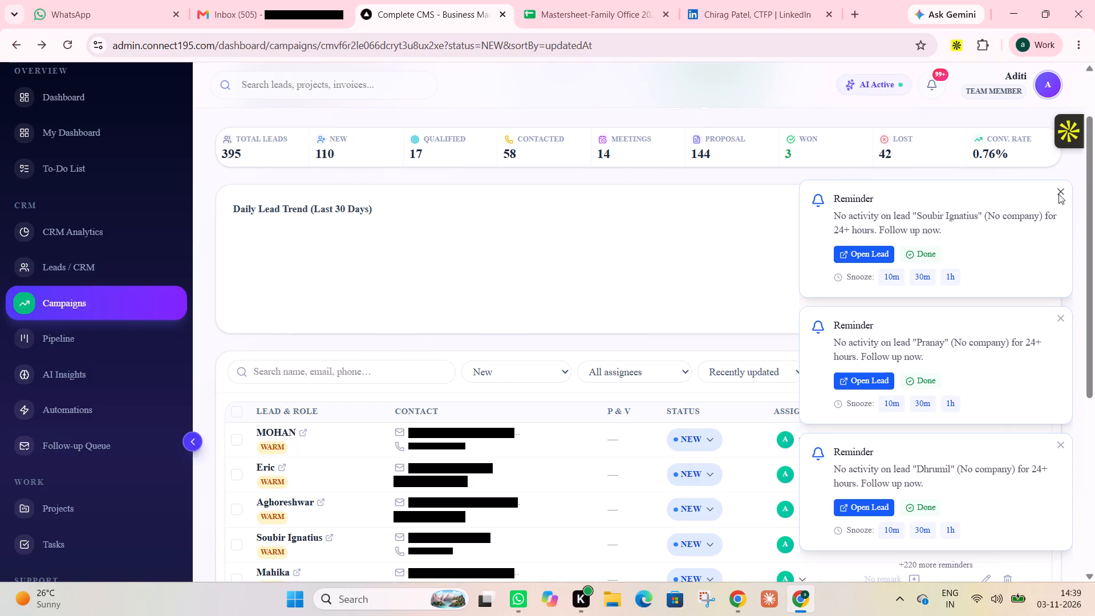
click(1063, 197)
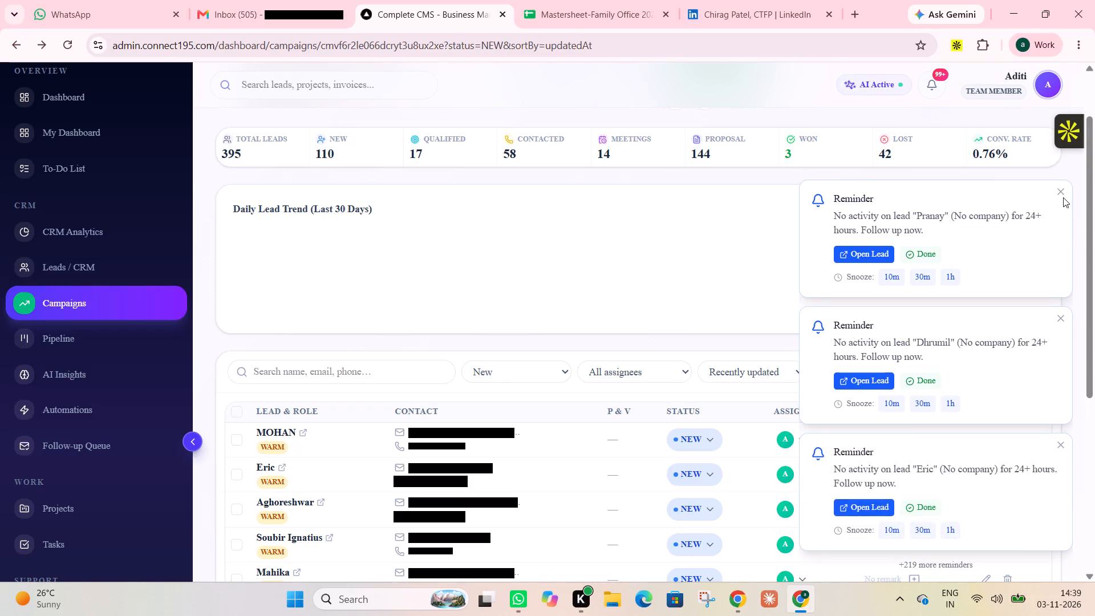
double_click(1063, 197)
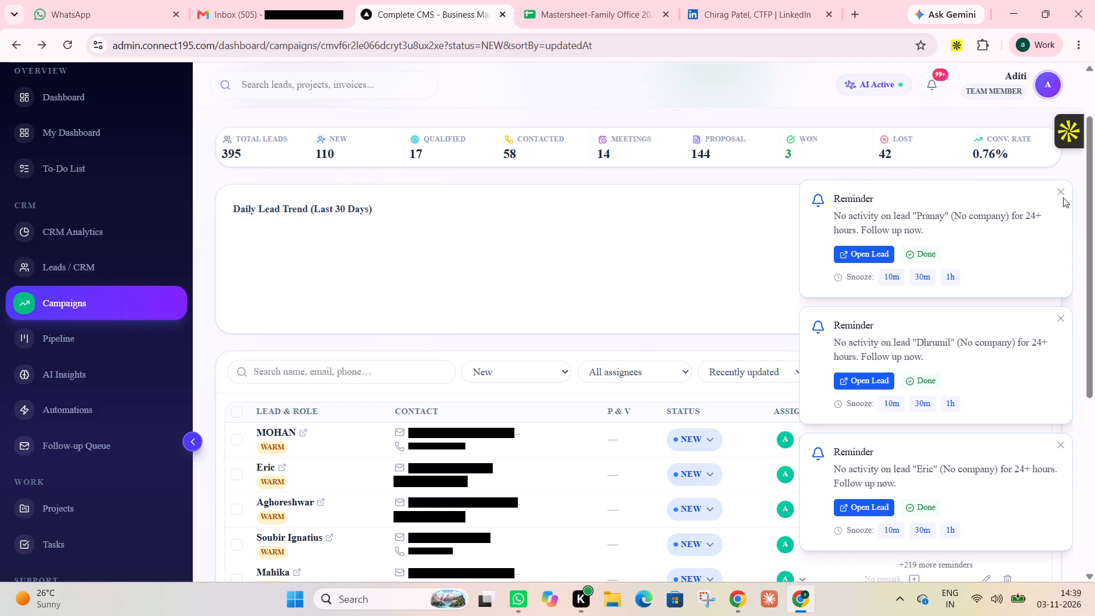
click(1063, 197)
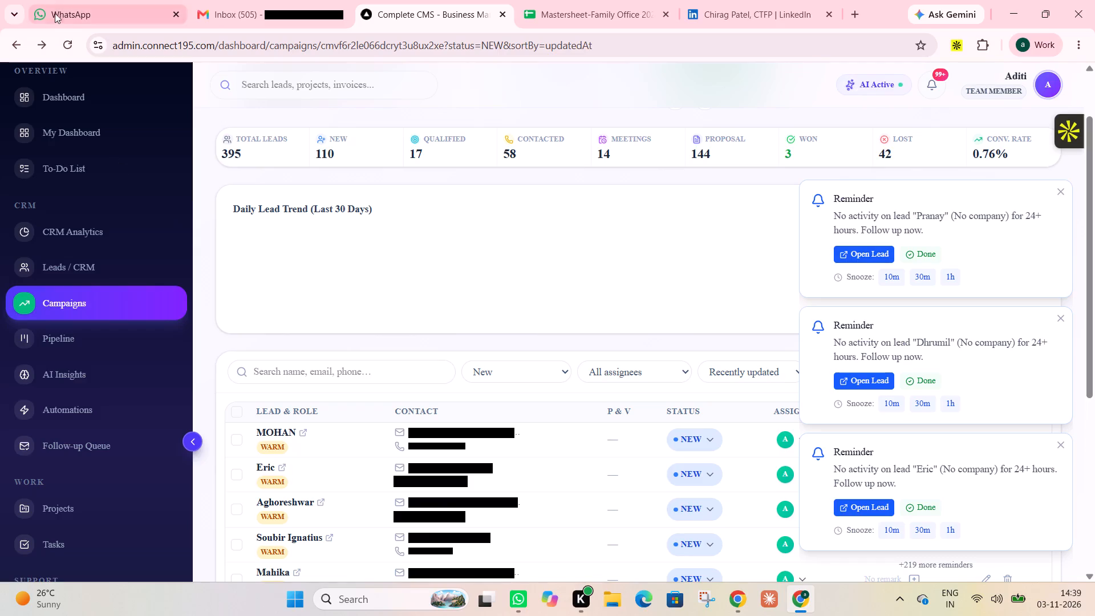
Reload the campaign page and look over its list of leads with New status.
click(66, 42)
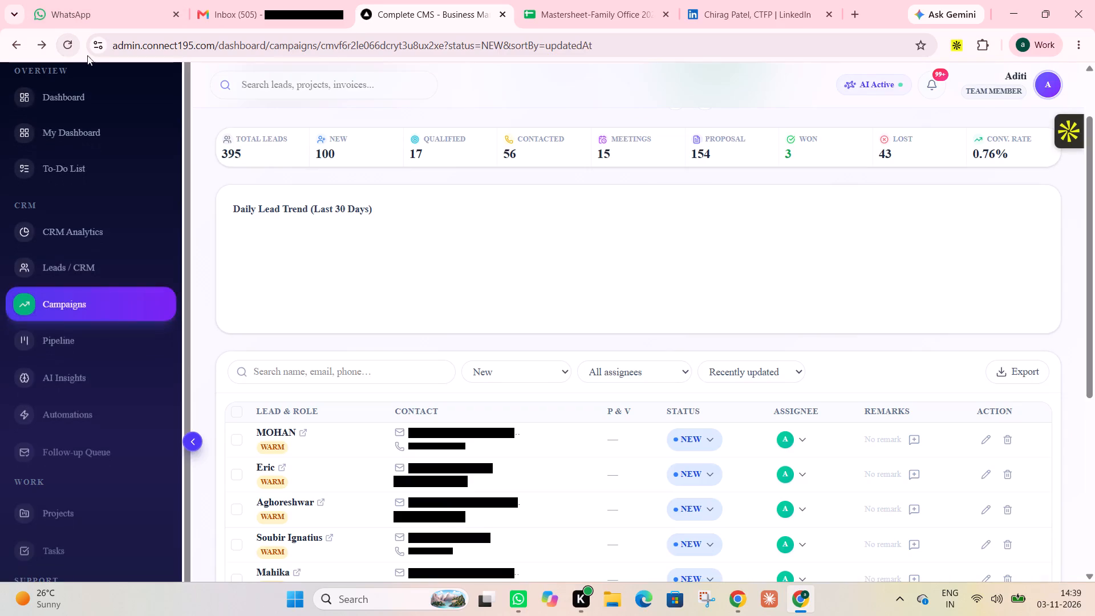
scroll(452, 313, down, 2)
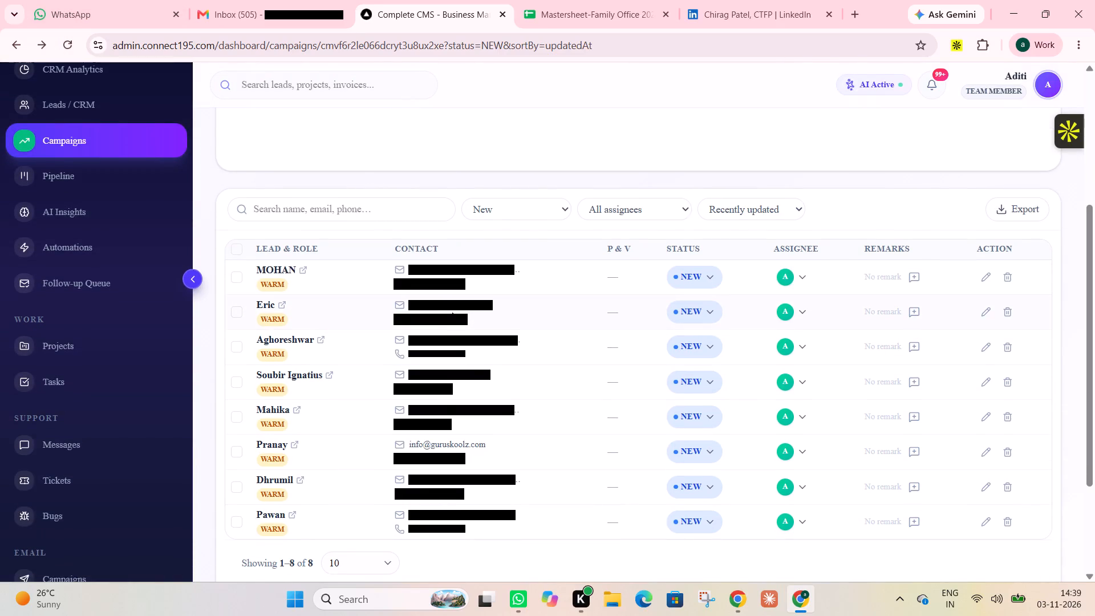
scroll(452, 313, up, 4)
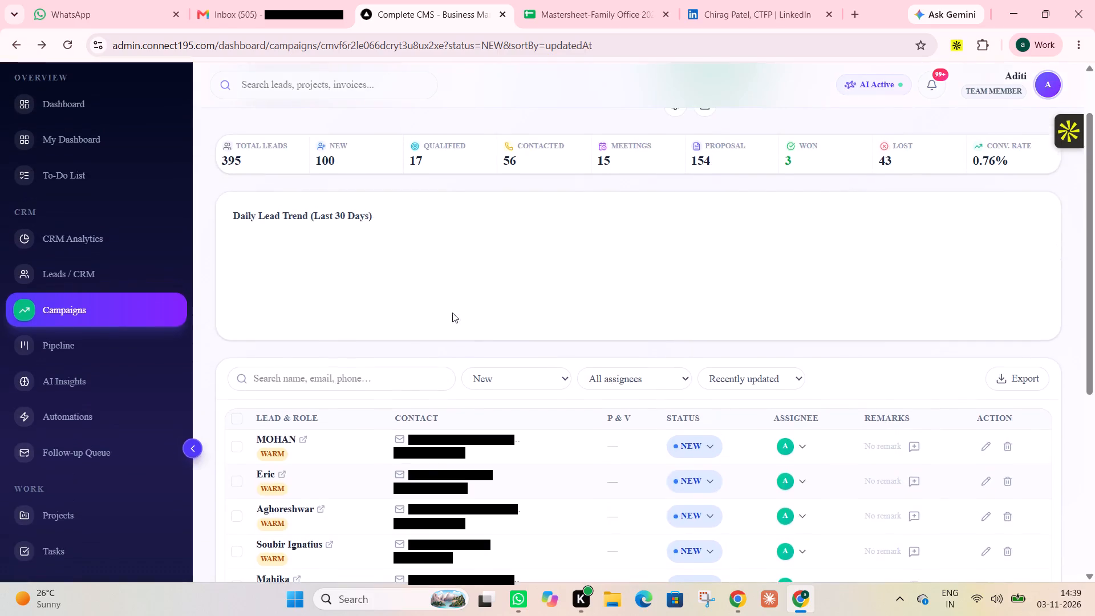
Examine the campaign's New-status leads down to the end of the list, including their contact, status, assignee and remarks columns.
scroll(452, 313, down, 4)
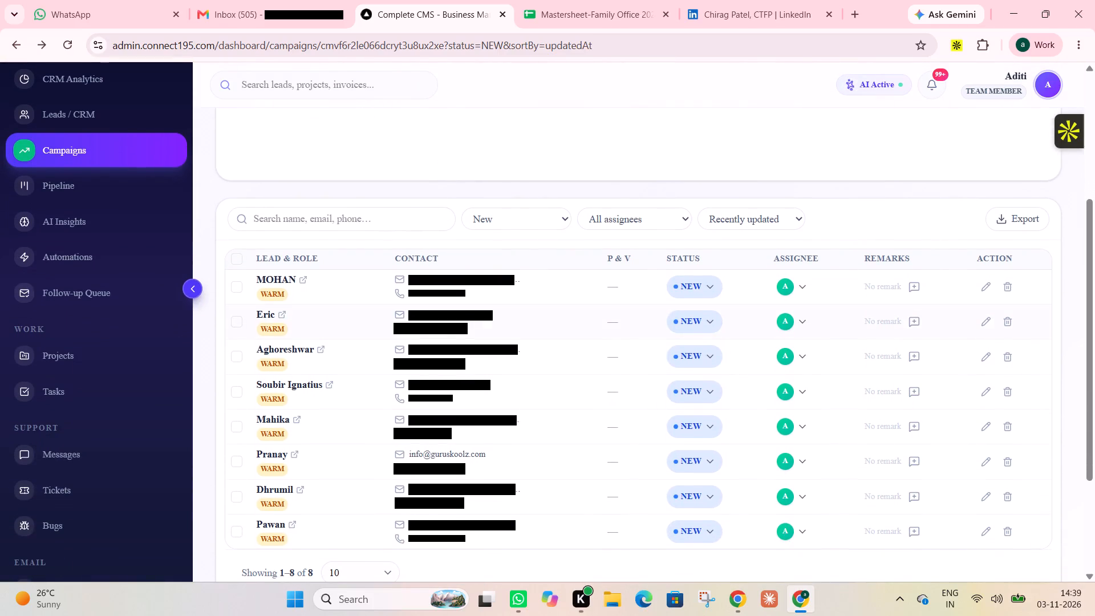
scroll(452, 313, down, 1)
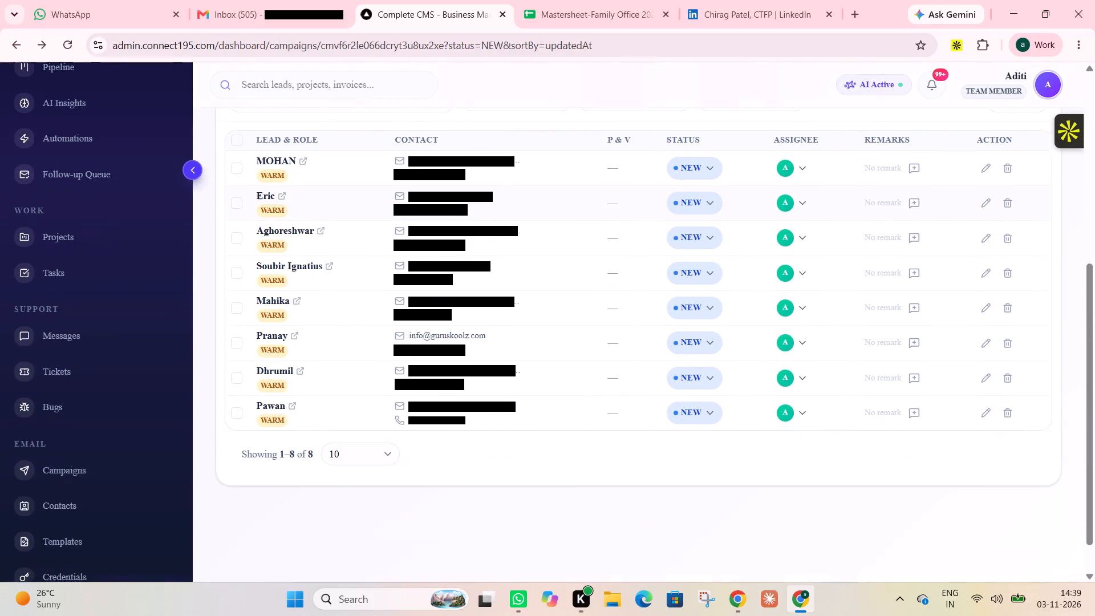
scroll(452, 313, down, 2)
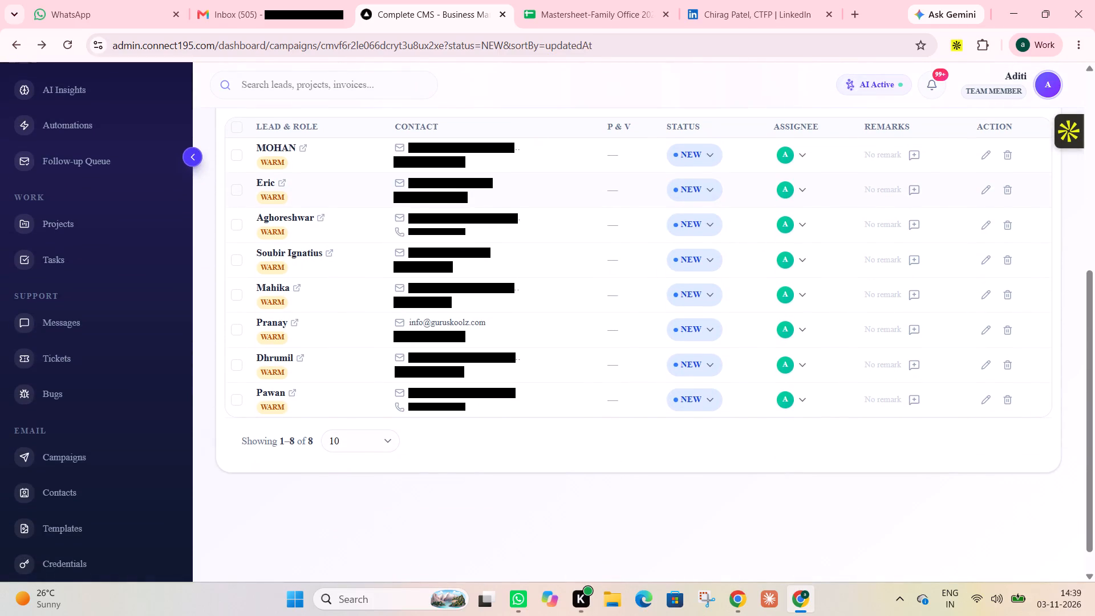
scroll(452, 313, down, 3)
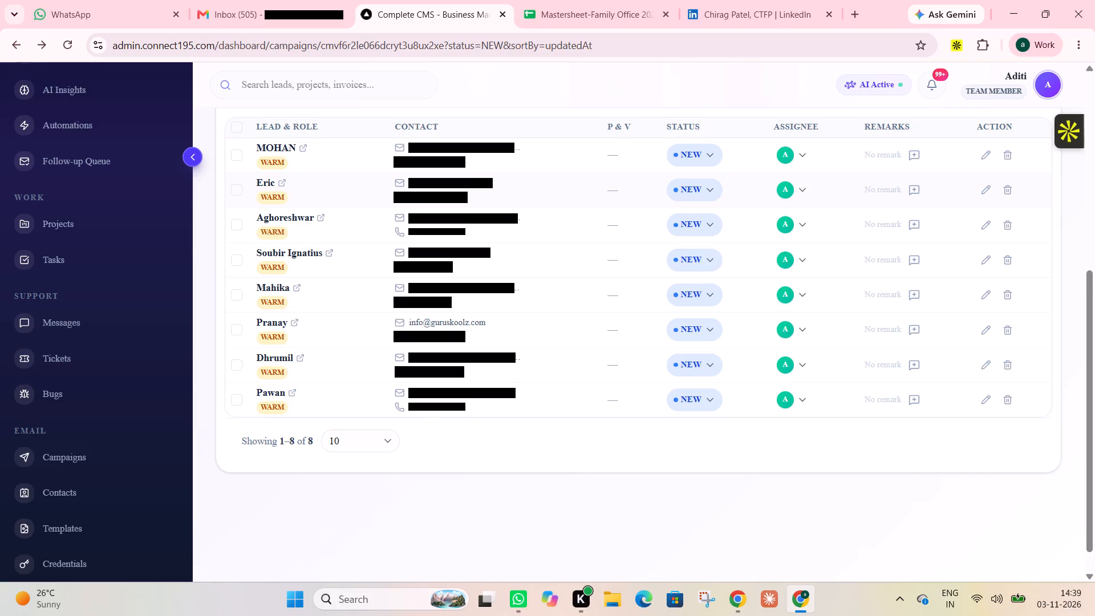
scroll(452, 313, down, 3)
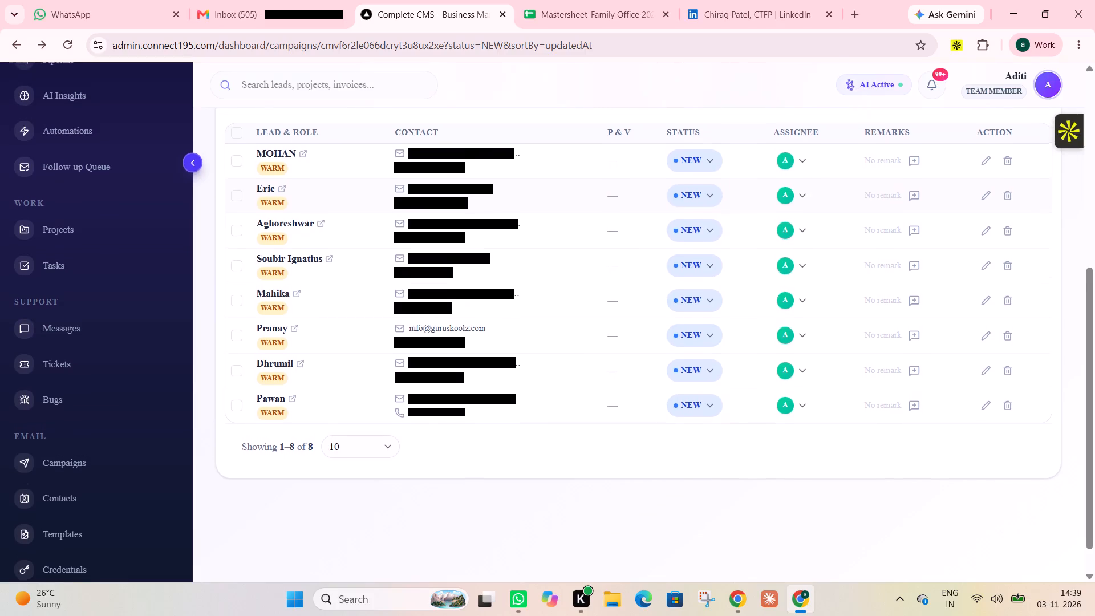
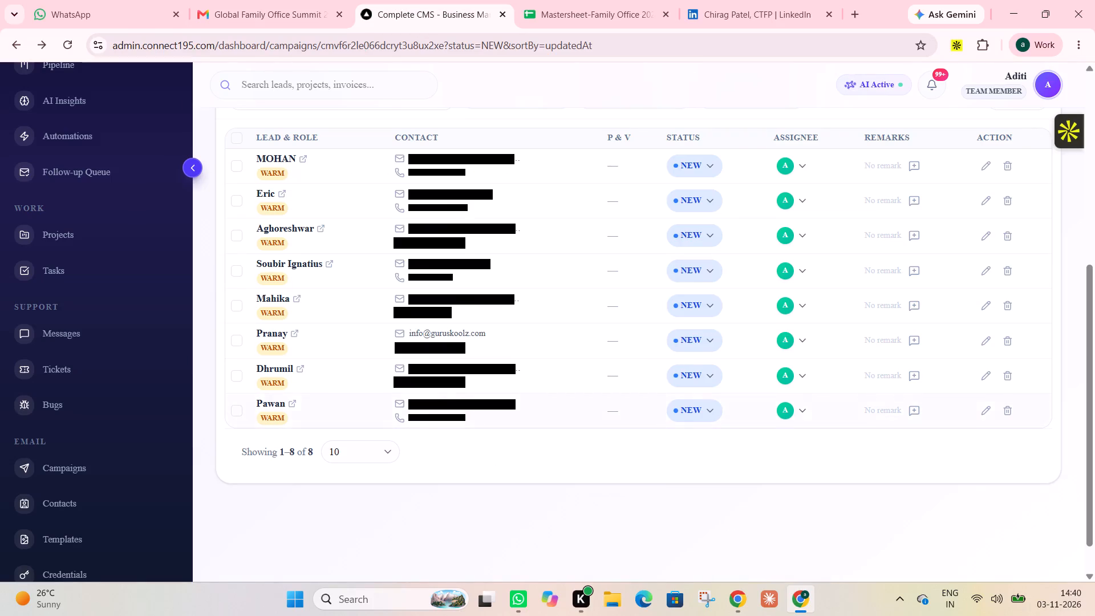
scroll(488, 403, up, 3)
scroll(640, 352, down, 1)
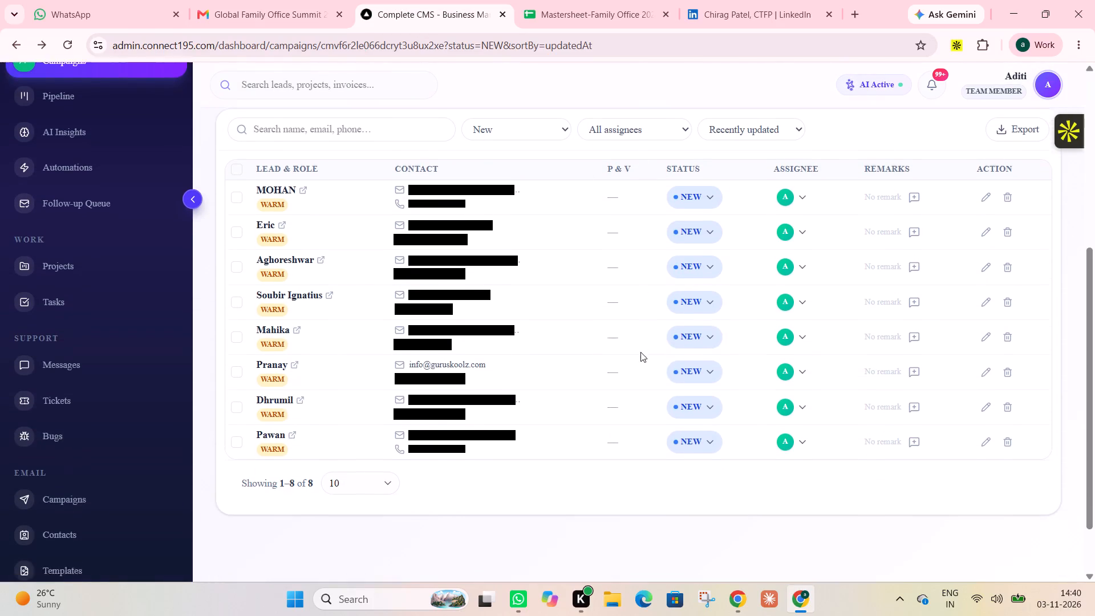
scroll(640, 352, down, 1)
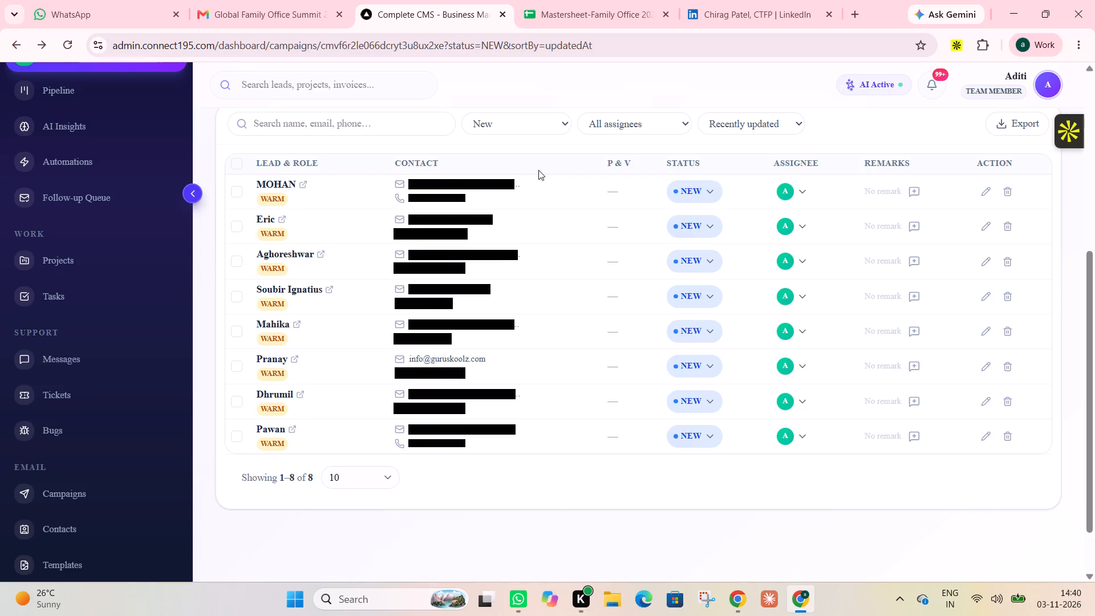
Change lead MOHAN's status from New to Contact Attempted in the campaign's lead list.
click(687, 189)
click(705, 226)
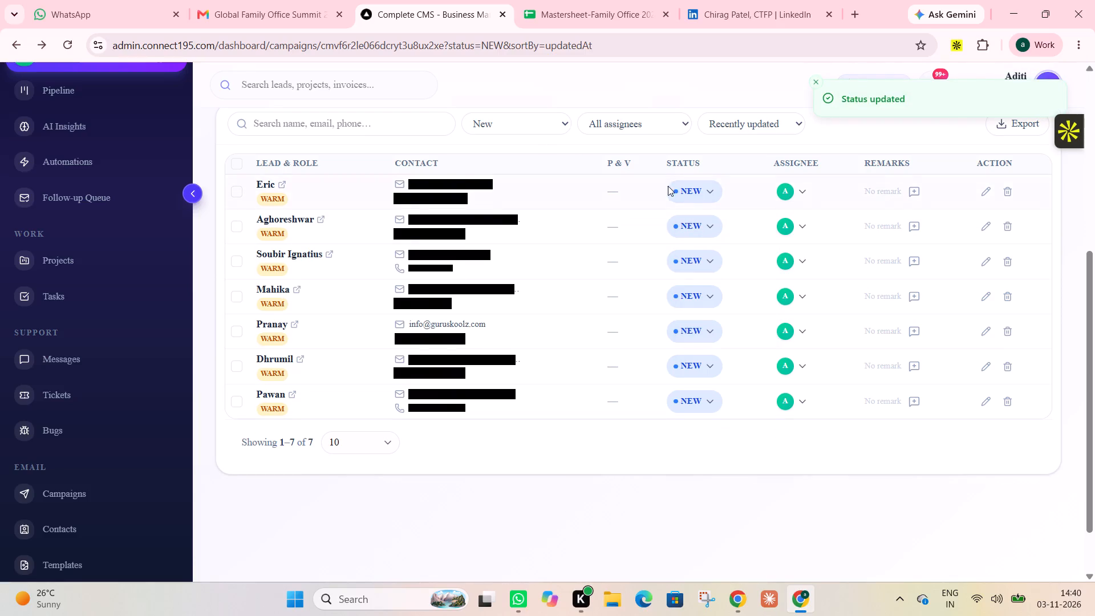
Change lead Eric's status from New to Proposal Sent in the campaign's lead list.
click(687, 193)
click(703, 265)
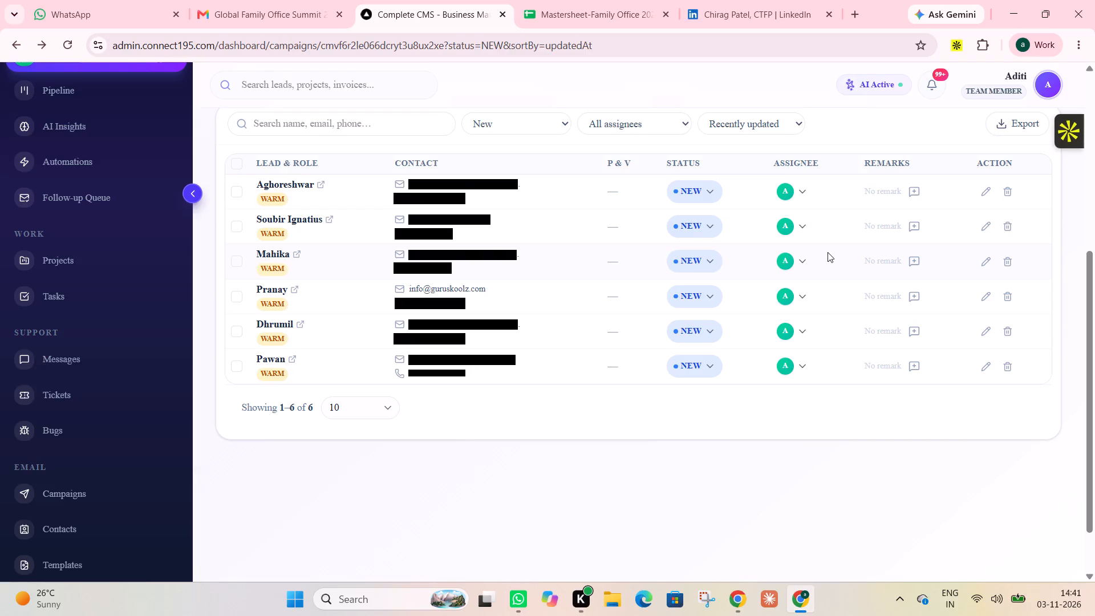
Open Aghoreshwar's lead record and start an update note for the team in its Discussion section.
click(698, 196)
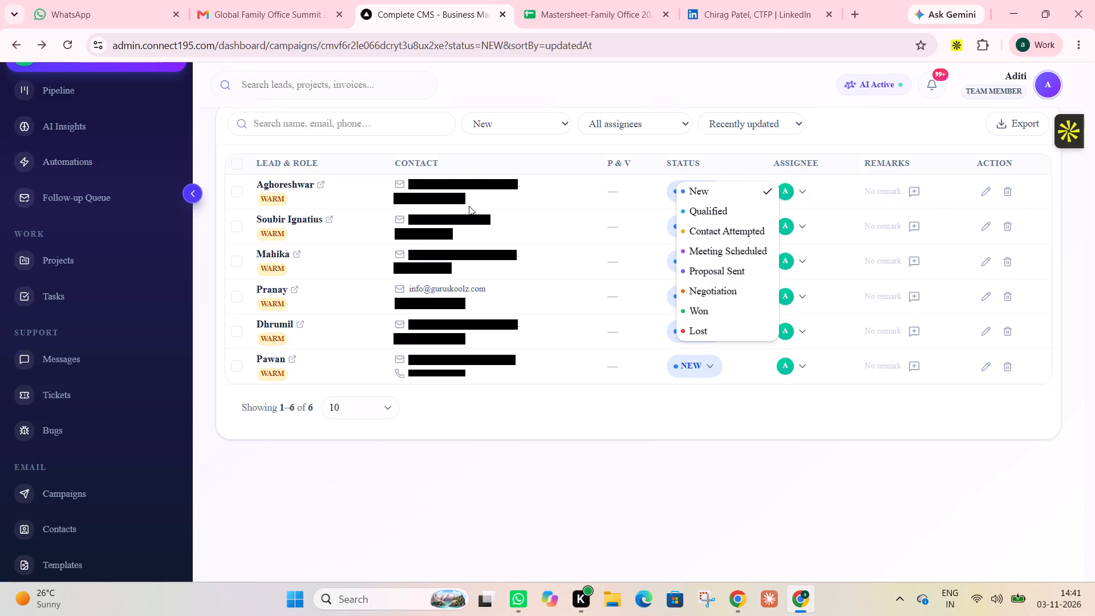
click(302, 185)
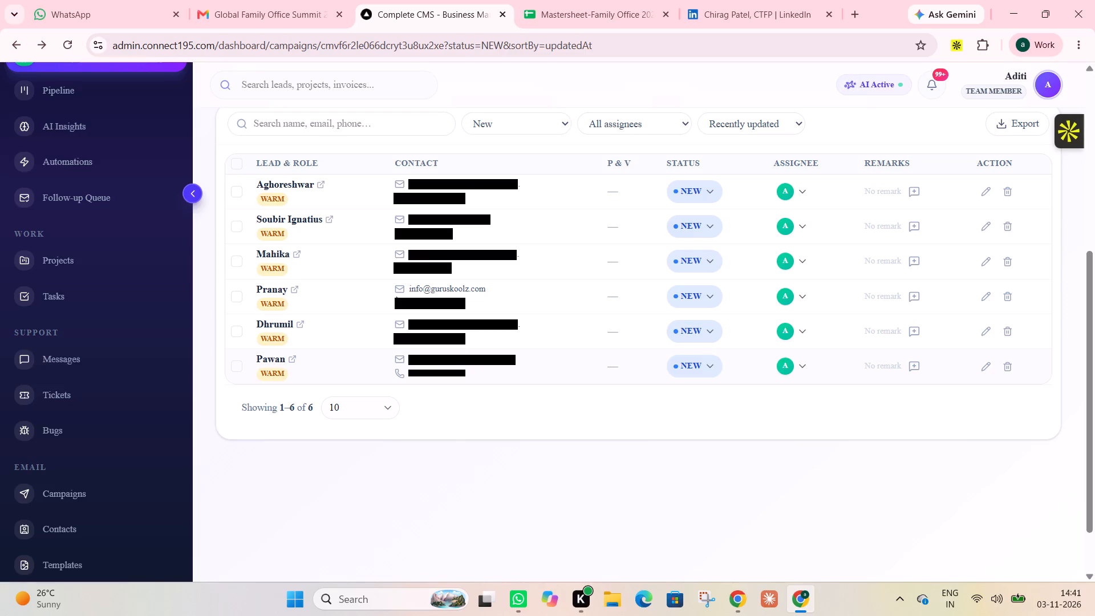
click(298, 183)
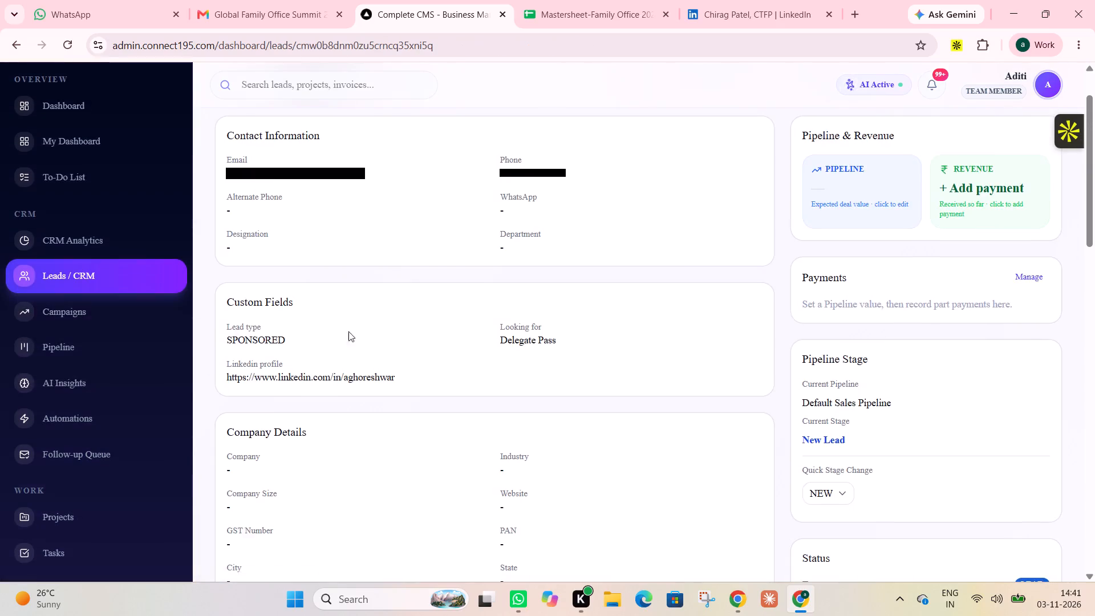
scroll(348, 340, down, 9)
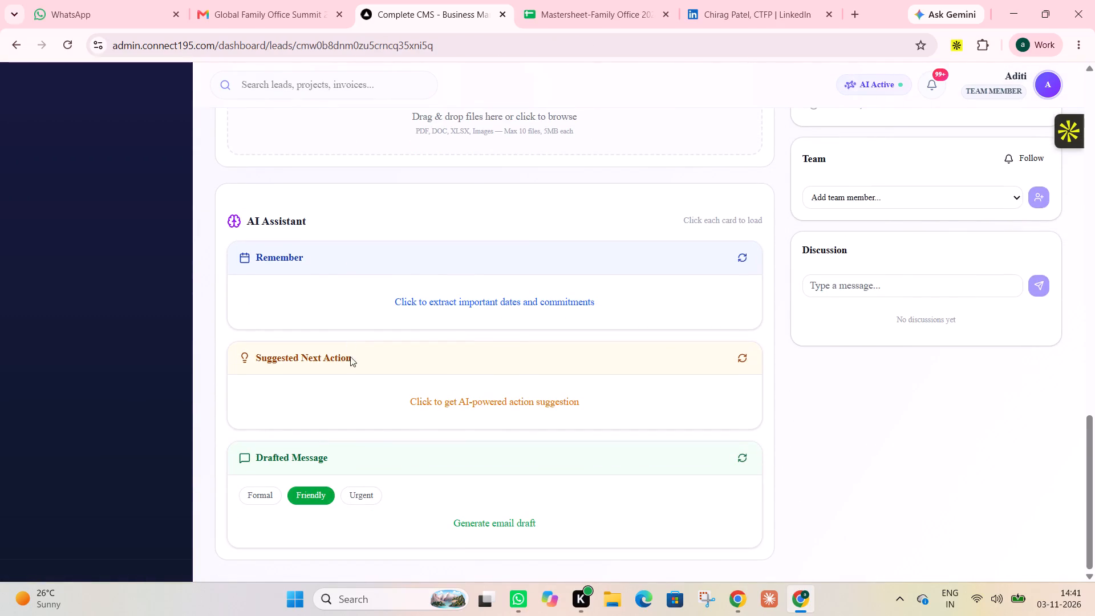
scroll(439, 465, up, 3)
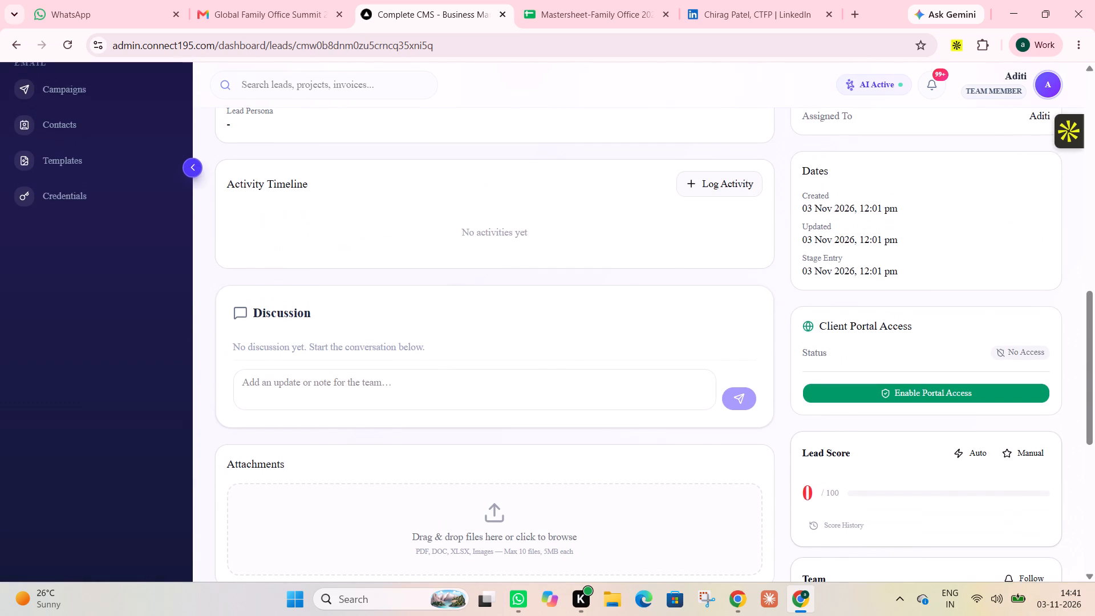
click(325, 385)
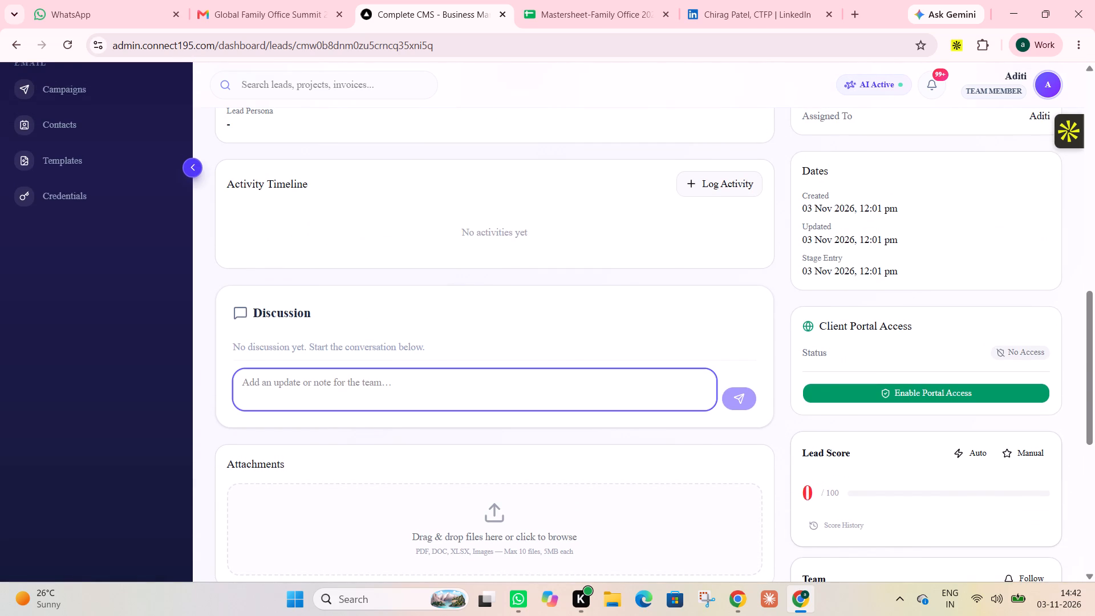
Post the update note "Call on thursday" in the Discussion section of Aghoreshwar's lead record.
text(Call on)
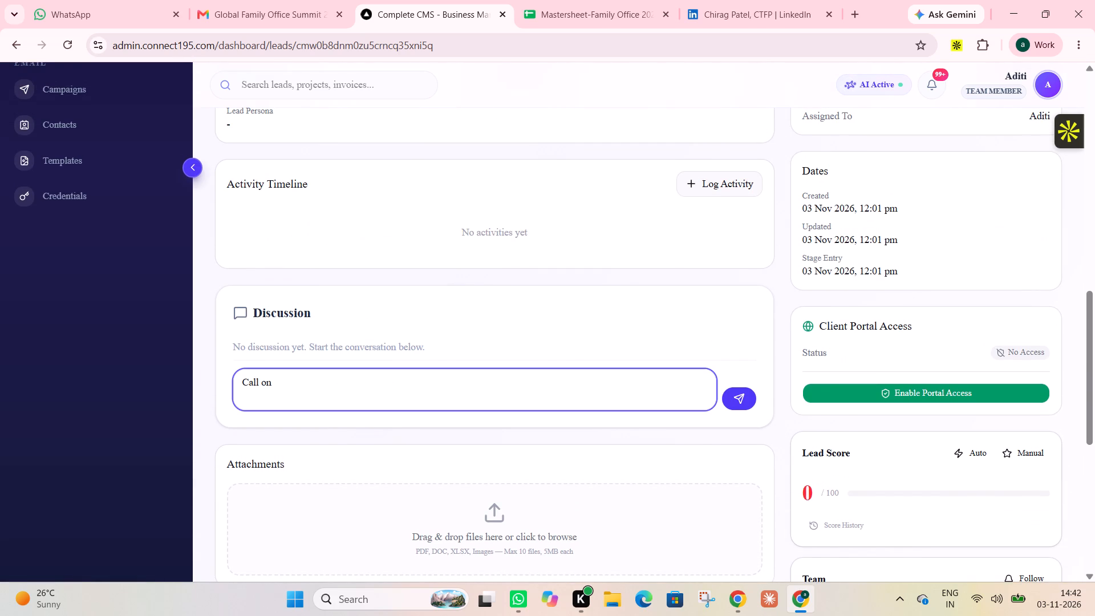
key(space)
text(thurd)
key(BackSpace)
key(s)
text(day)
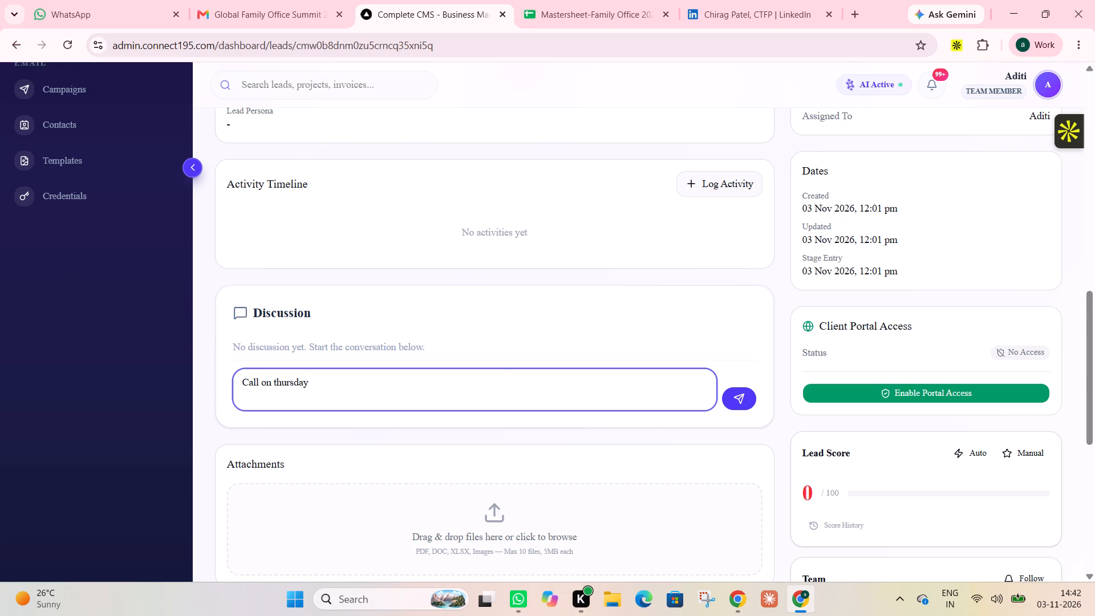
click(750, 401)
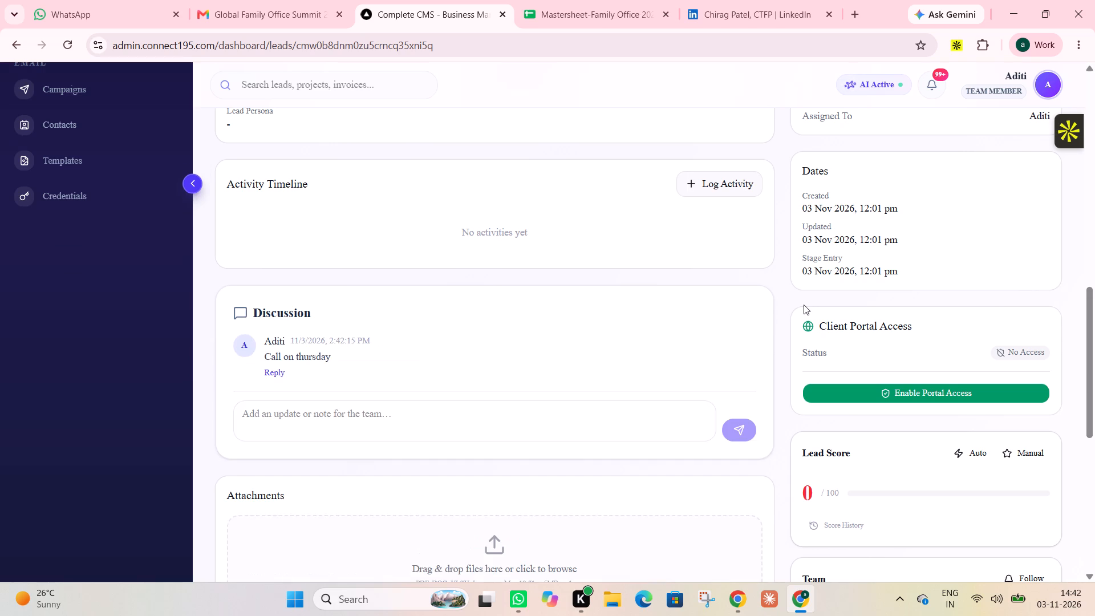
Open the Quick Stage Change options for Aghoreshwar's lead in the Default Sales Pipeline.
scroll(804, 305, up, 10)
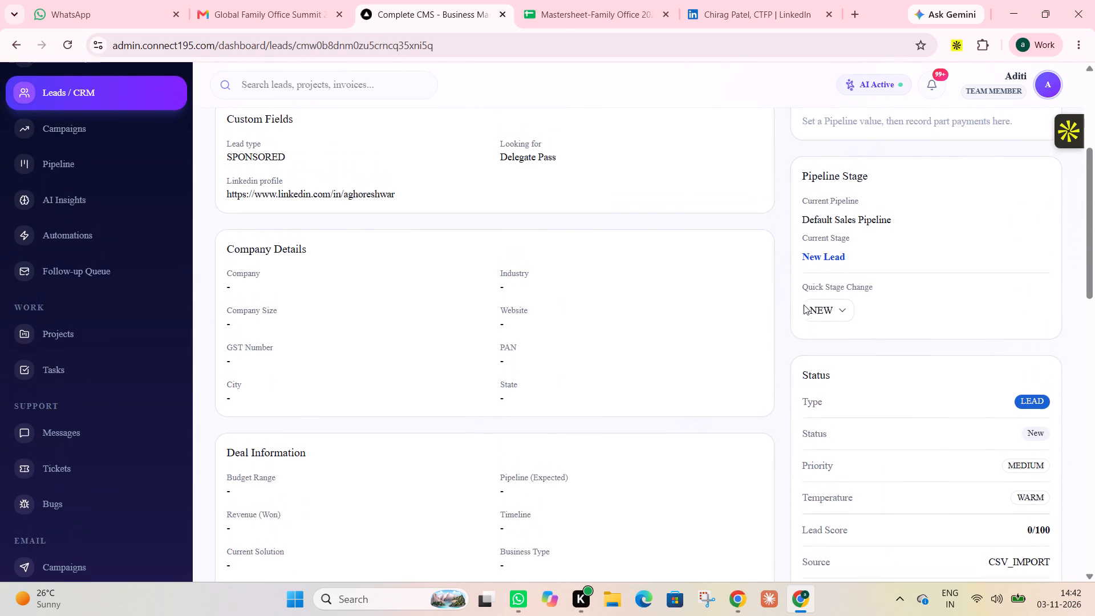
click(821, 310)
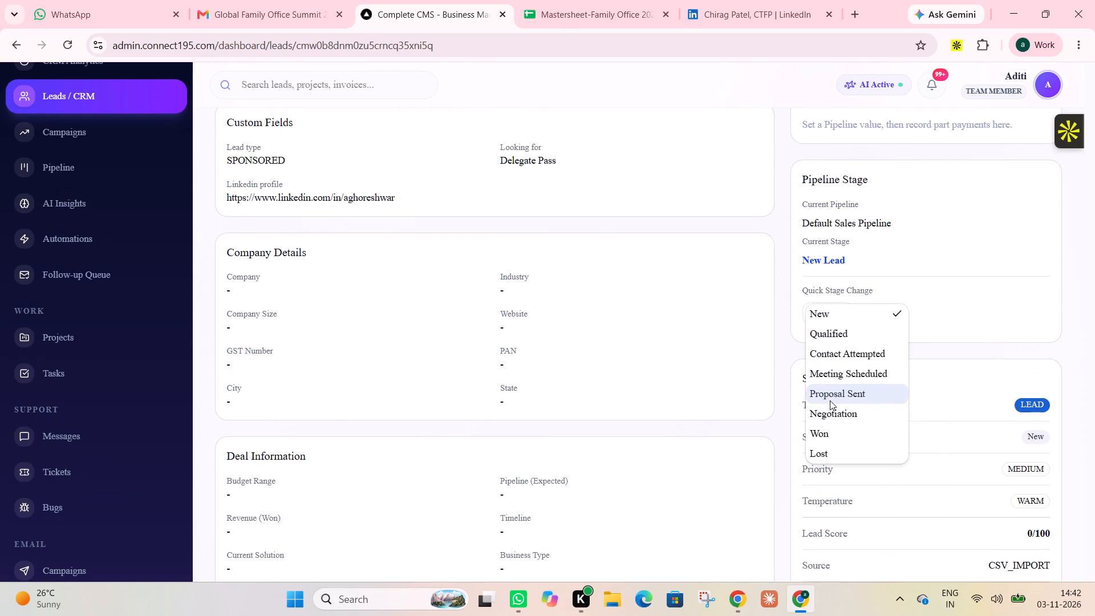
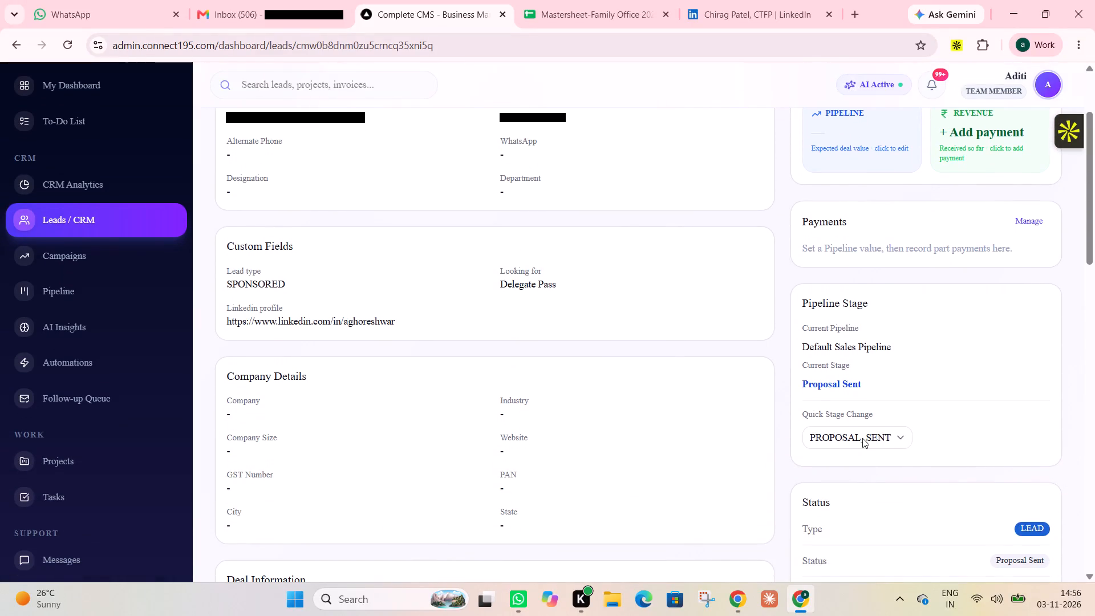
Leave Aghoreshwar's lead record and return to the campaign's list of leads with New status.
click(843, 414)
scroll(631, 345, up, 2)
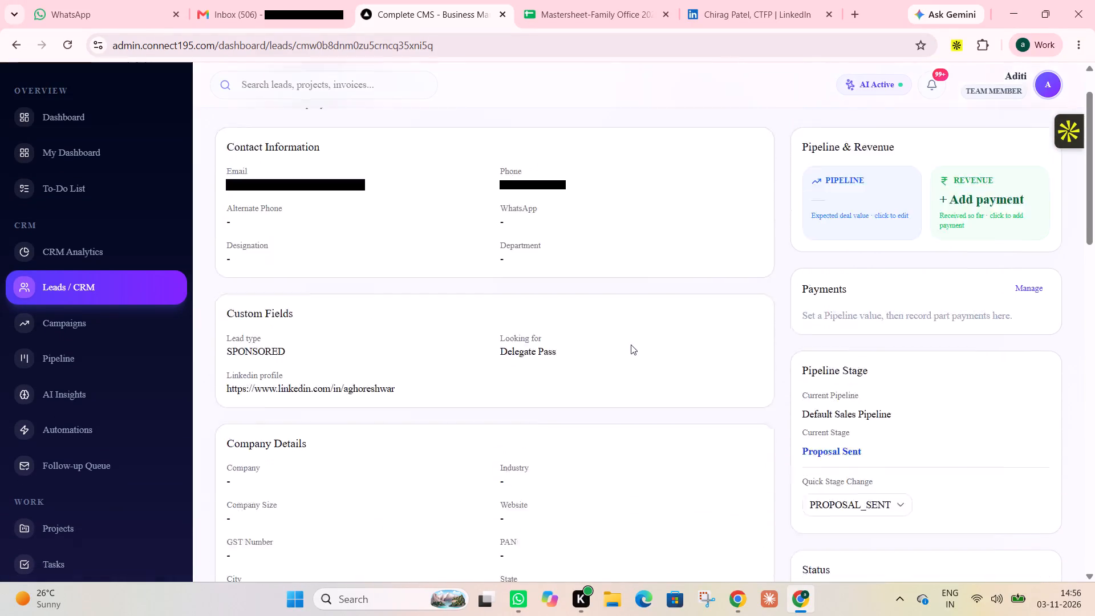
scroll(631, 345, up, 3)
click(228, 145)
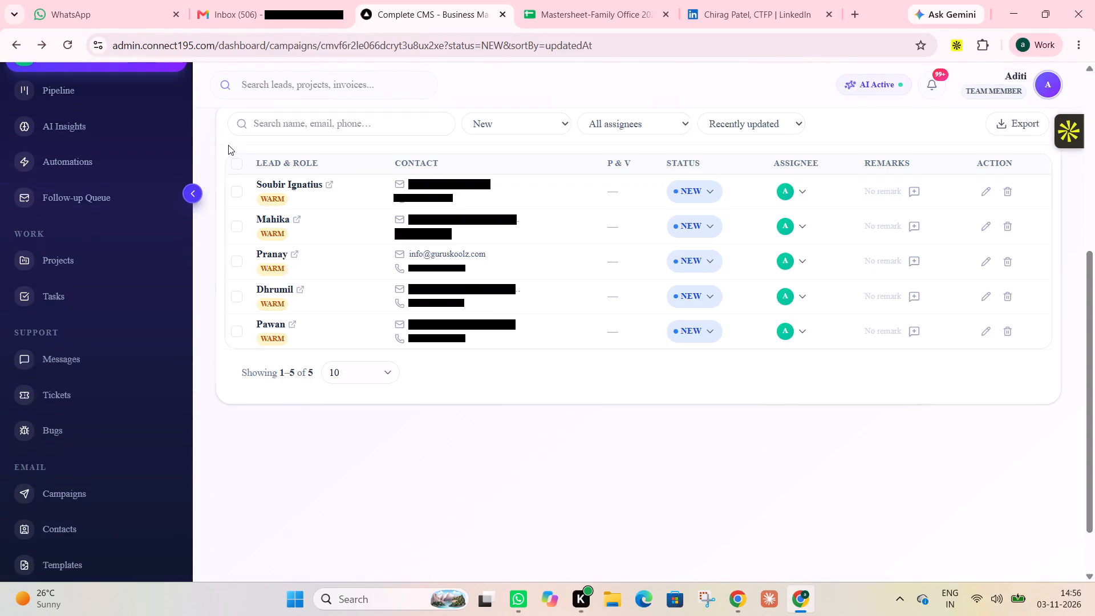
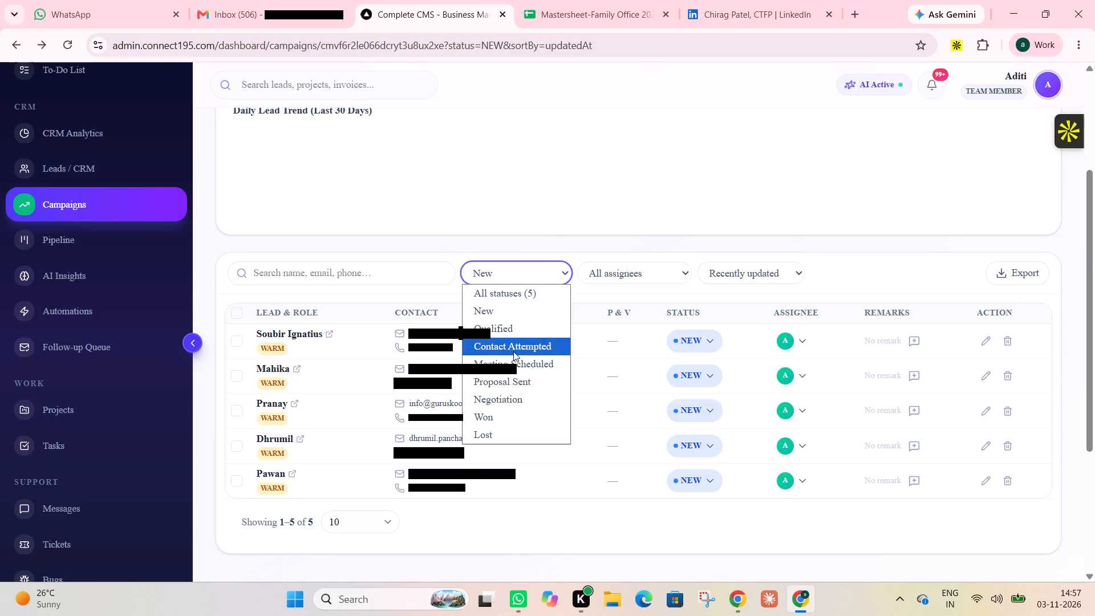
Filter the campaign's lead list to the Contact Attempted status and open Chirag's lead record.
click(513, 351)
scroll(367, 356, down, 2)
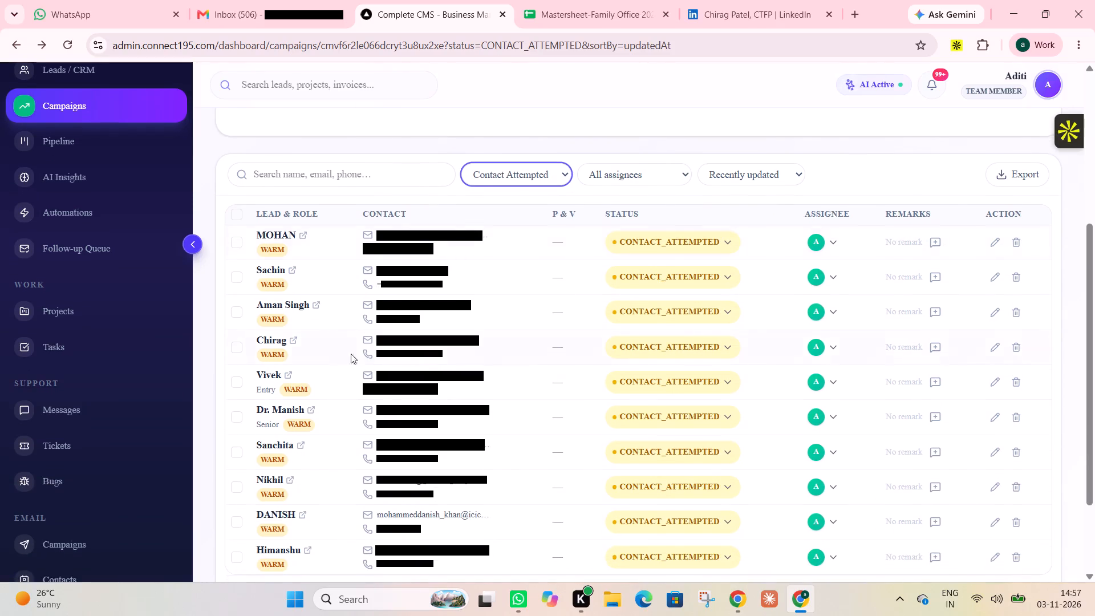
click(278, 340)
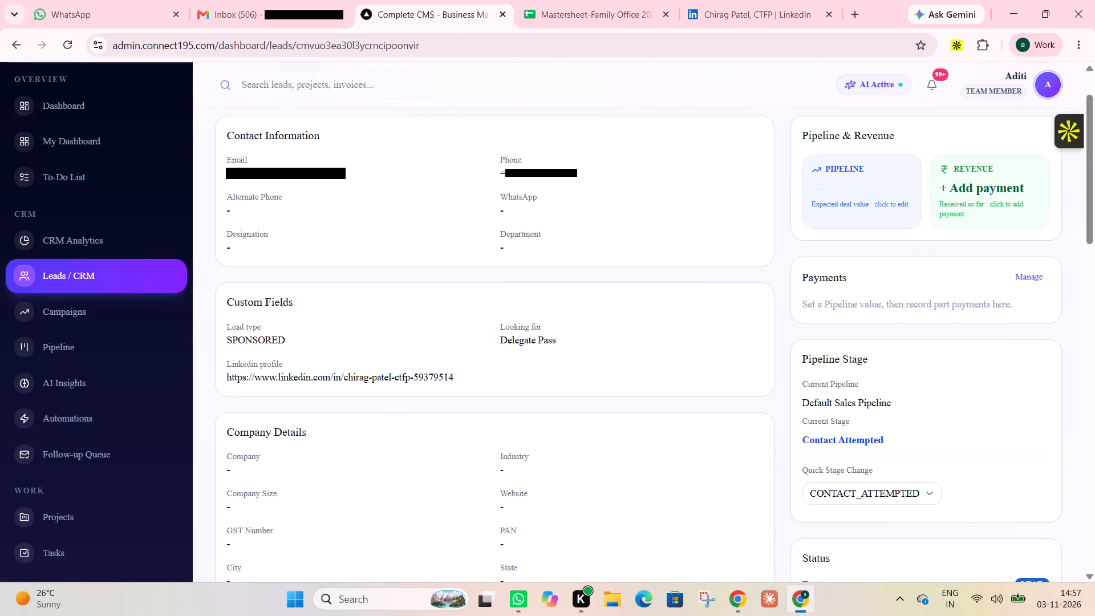
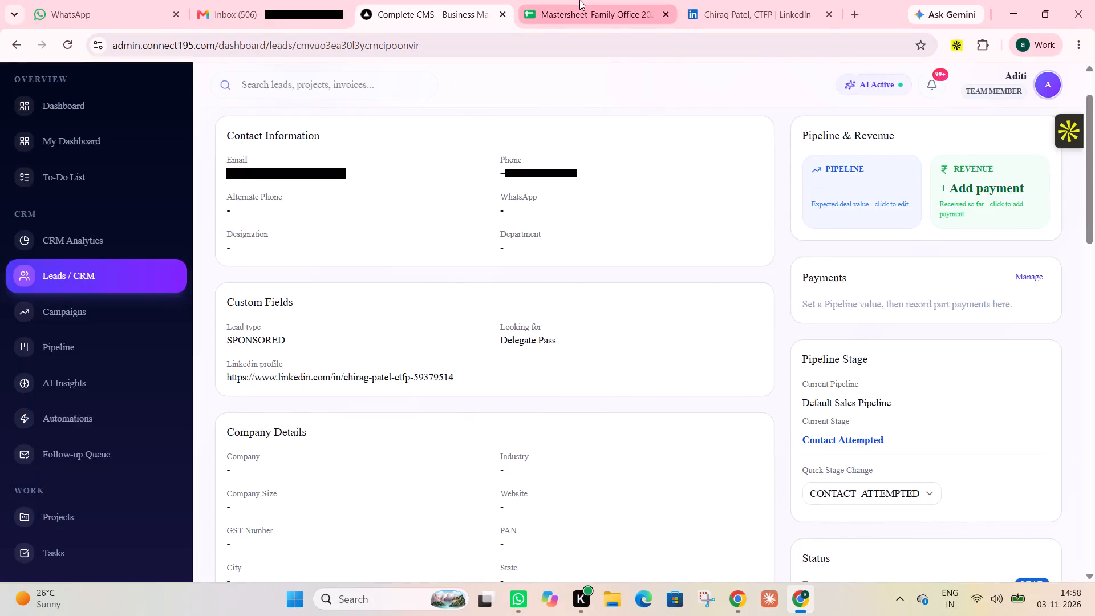
Switch to the Mastersheet-Family Office 2026 spreadsheet and look through its Confirmed Speaker, Confirmed Seats and Team Members-Target sheets.
click(579, 0)
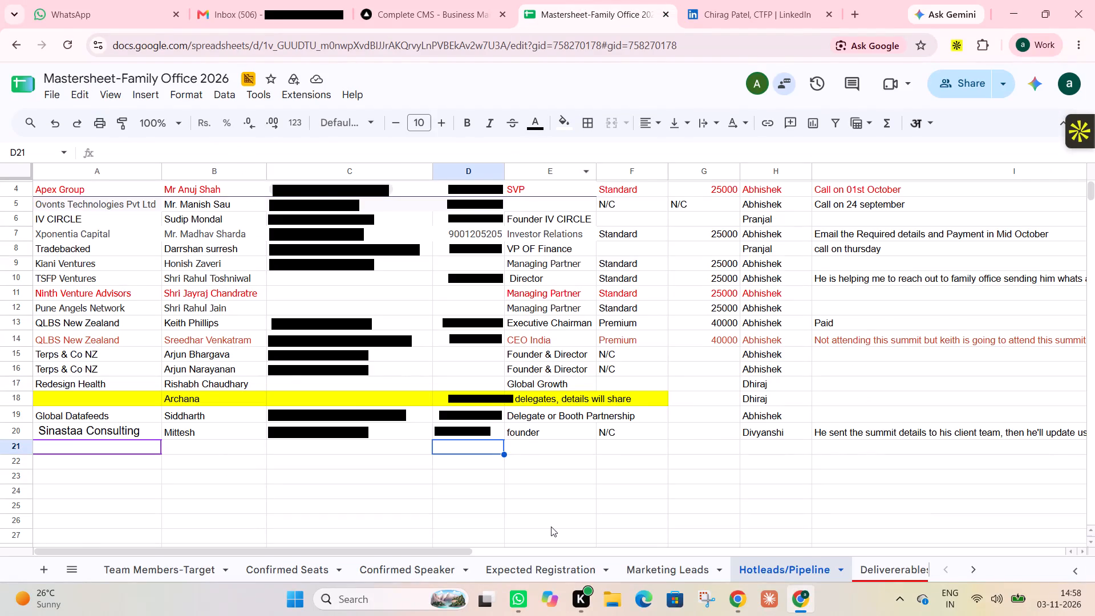
click(358, 570)
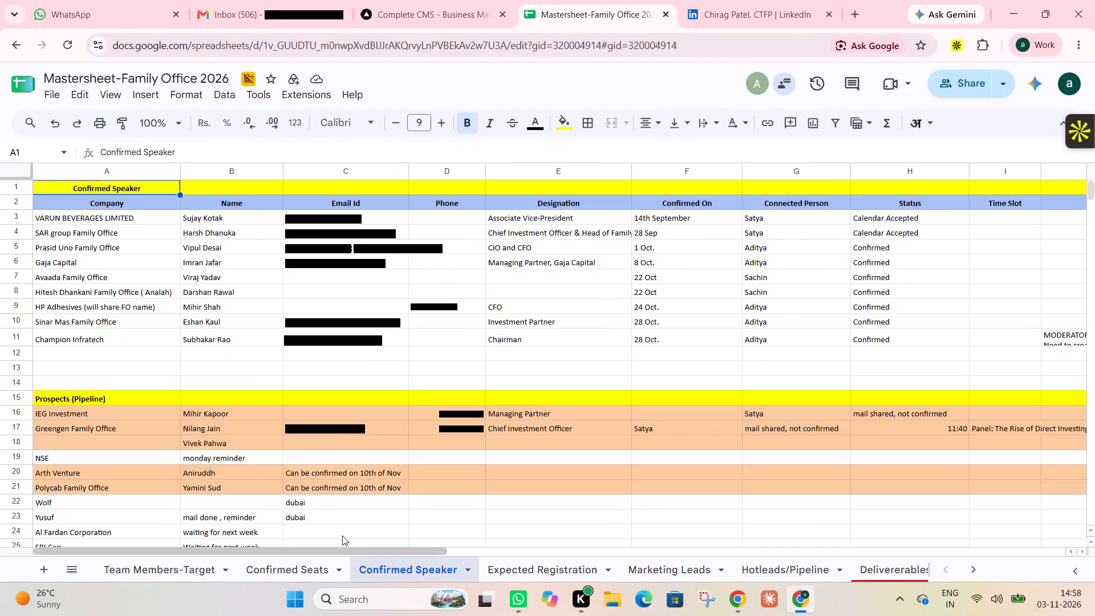
scroll(266, 565, right, 1)
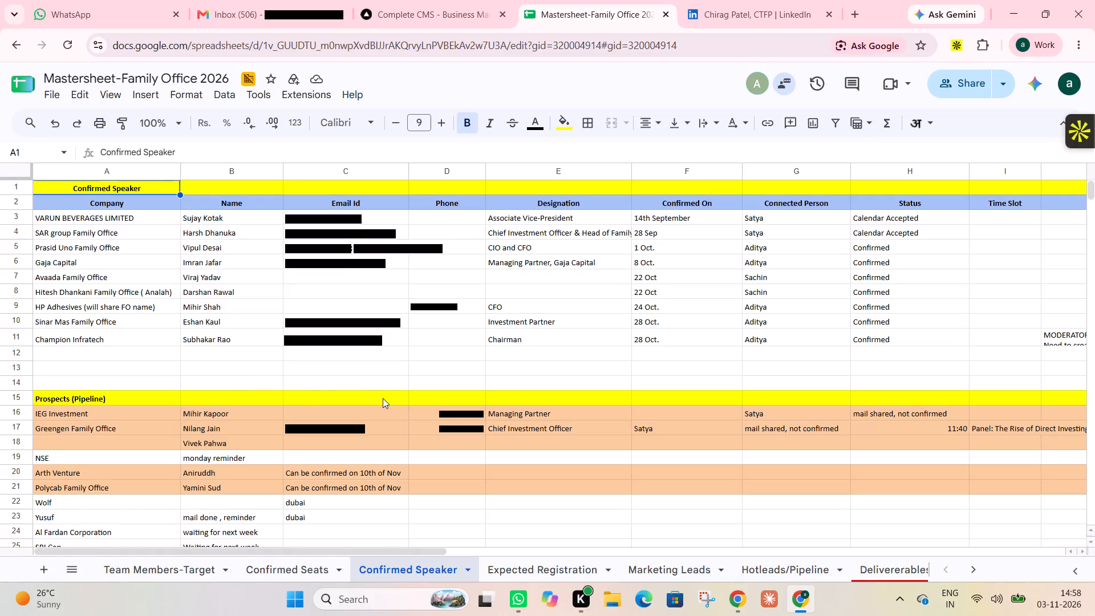
scroll(383, 398, down, 1)
scroll(383, 398, up, 2)
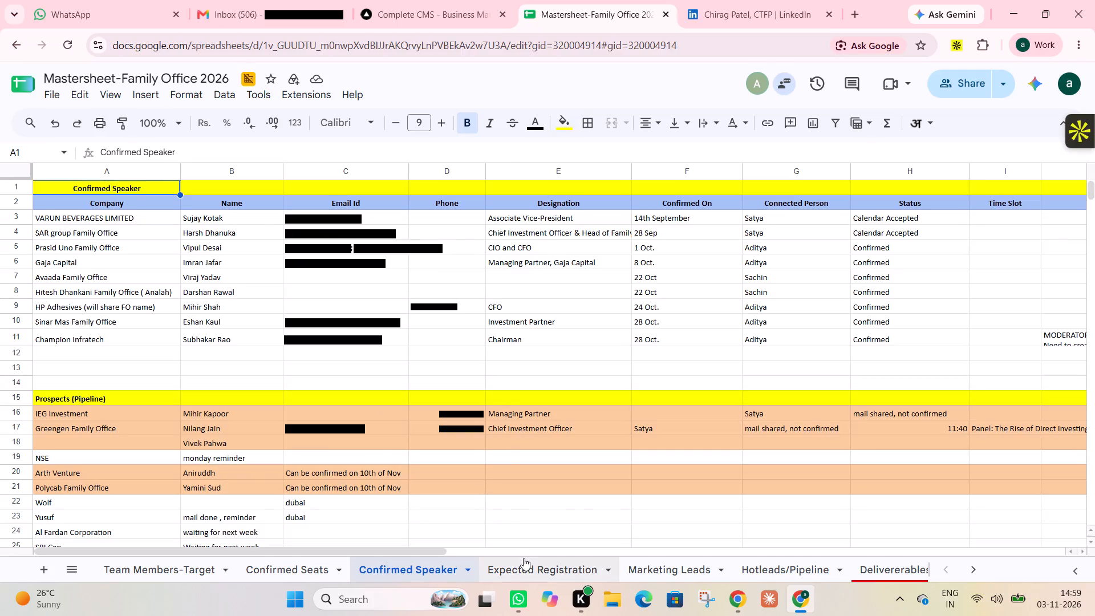
click(524, 558)
click(401, 573)
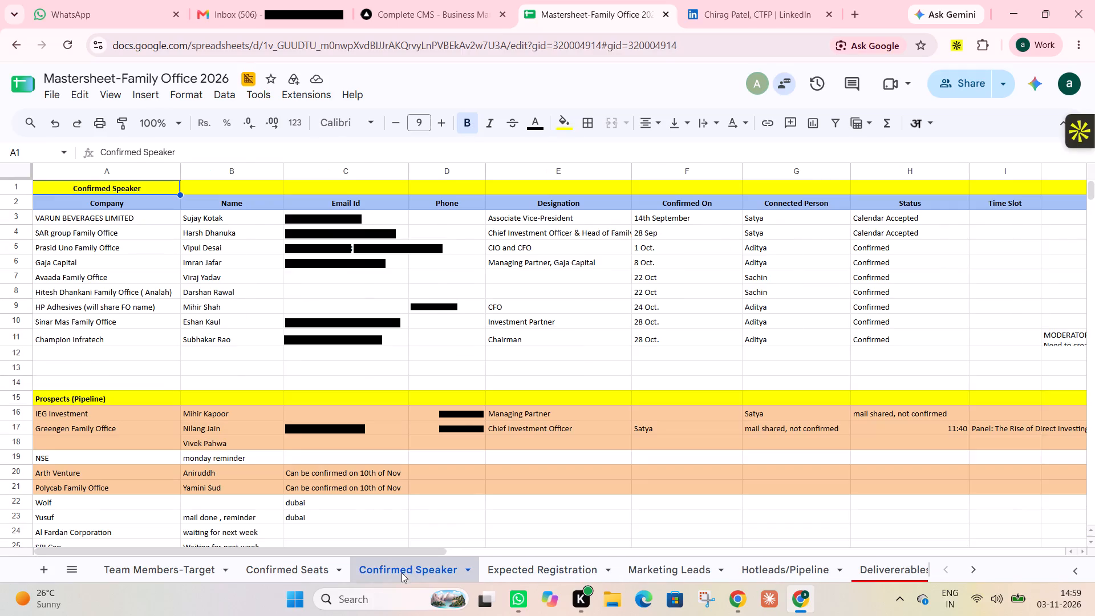
click(269, 575)
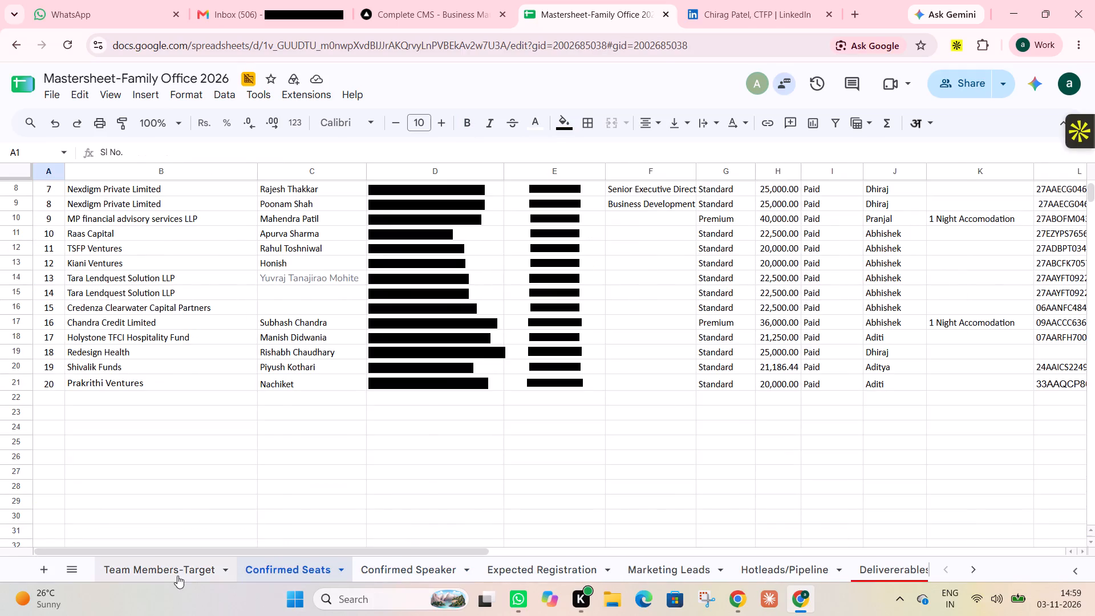
click(169, 574)
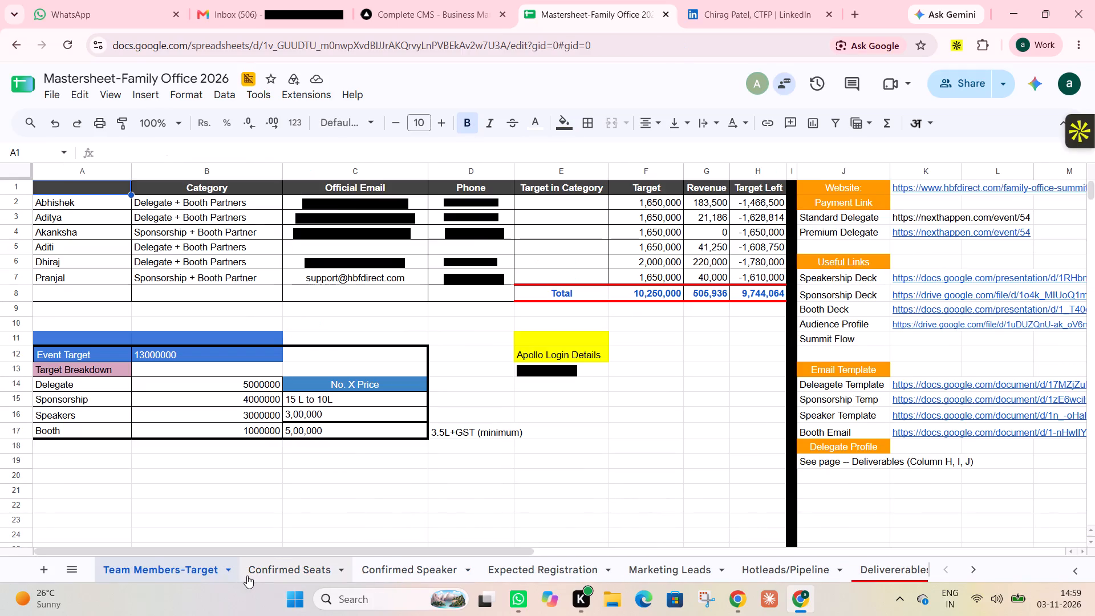
click(249, 576)
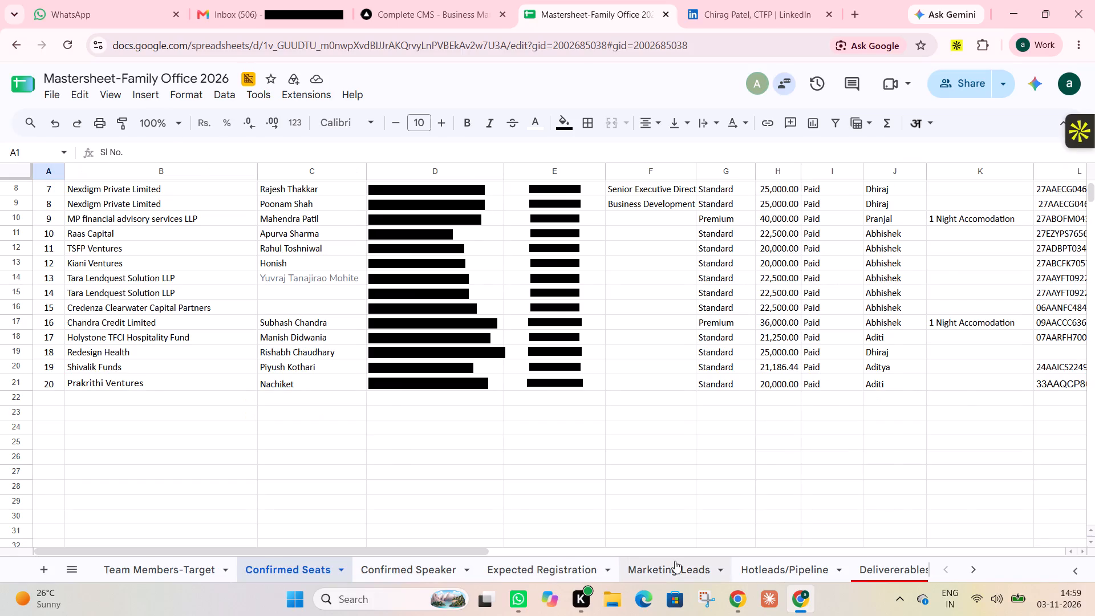
click(675, 560)
Return to Chirag's lead record in the CRM and review its custom fields, company details and pipeline stage.
click(407, 7)
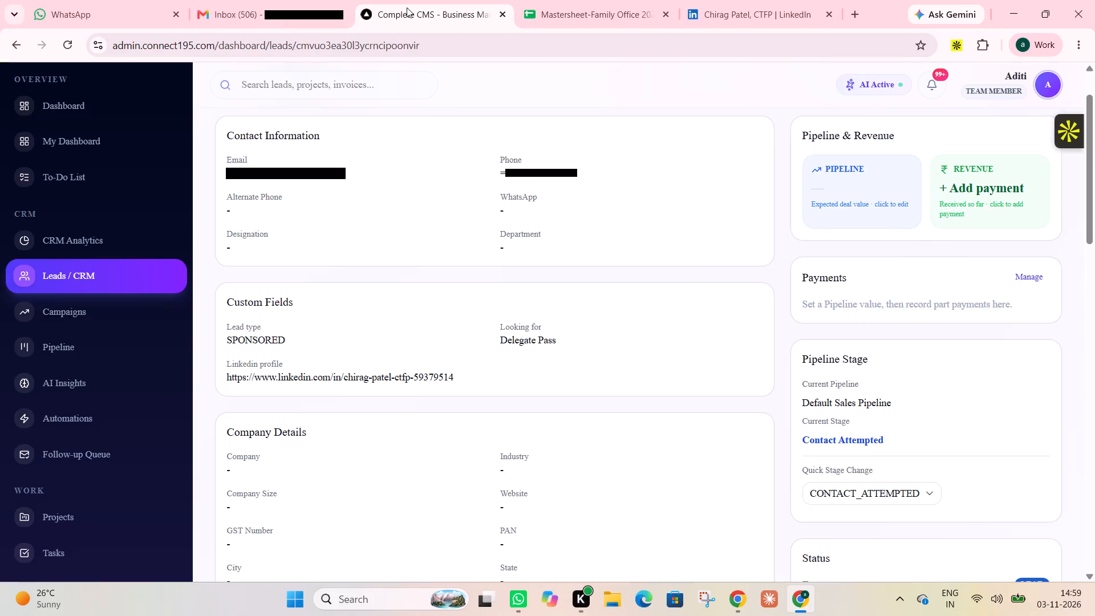
scroll(388, 202, up, 5)
scroll(388, 202, down, 2)
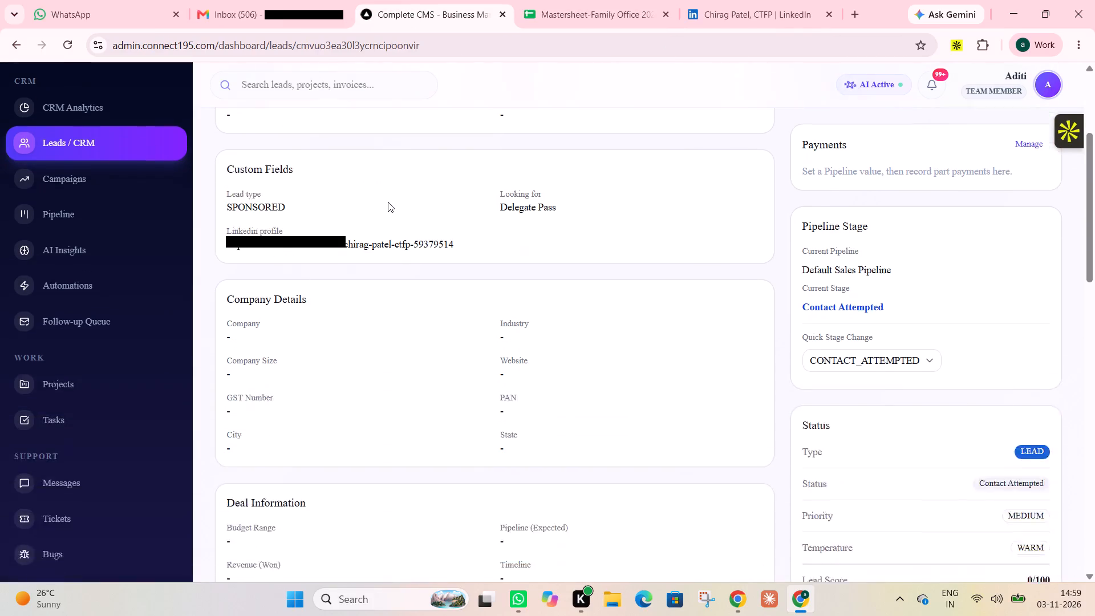
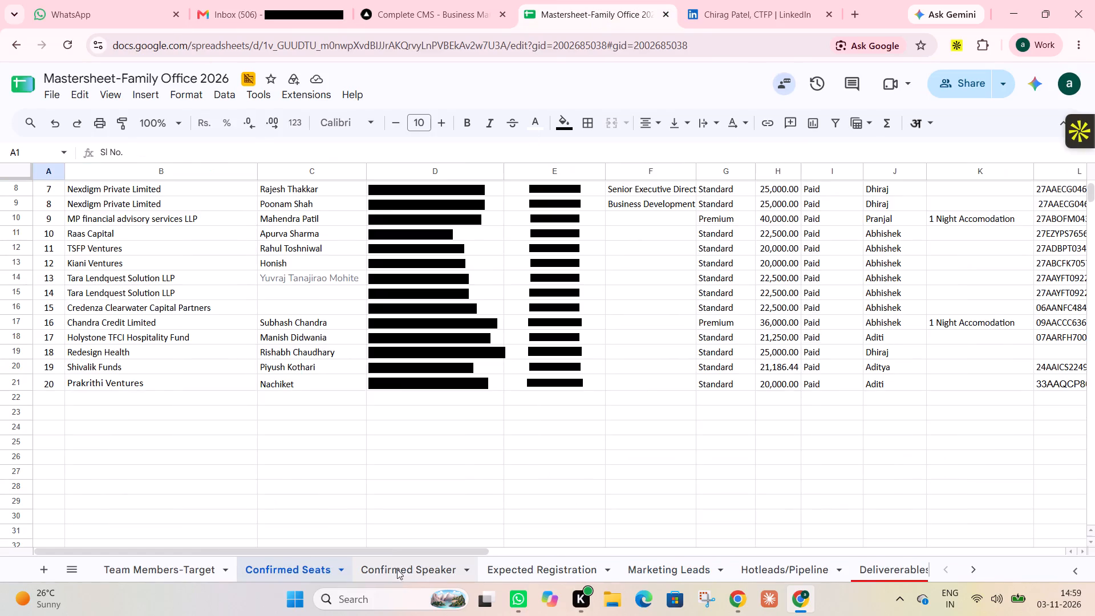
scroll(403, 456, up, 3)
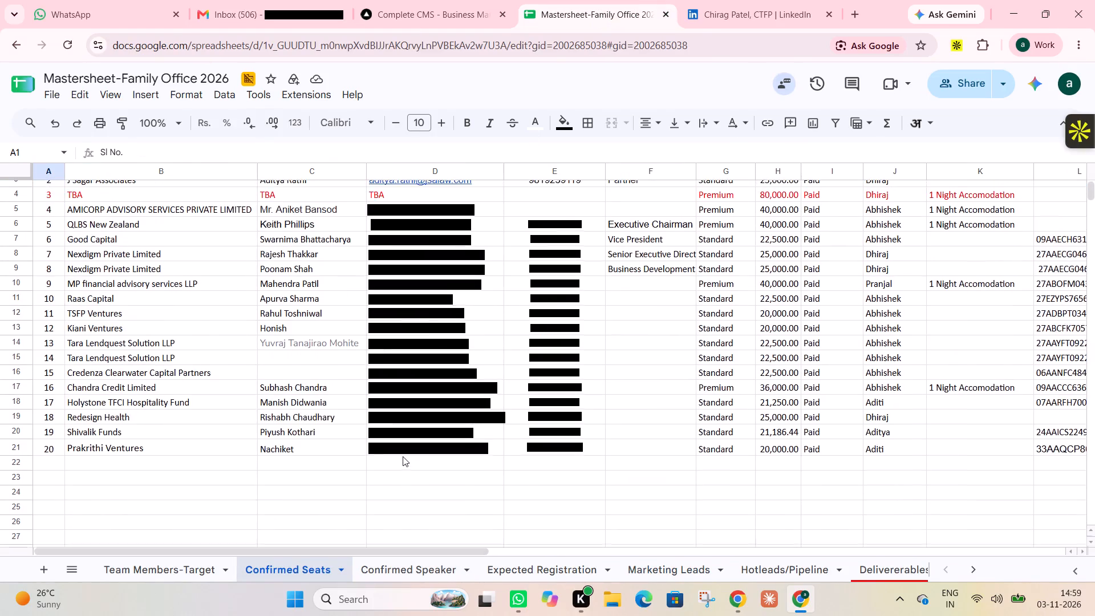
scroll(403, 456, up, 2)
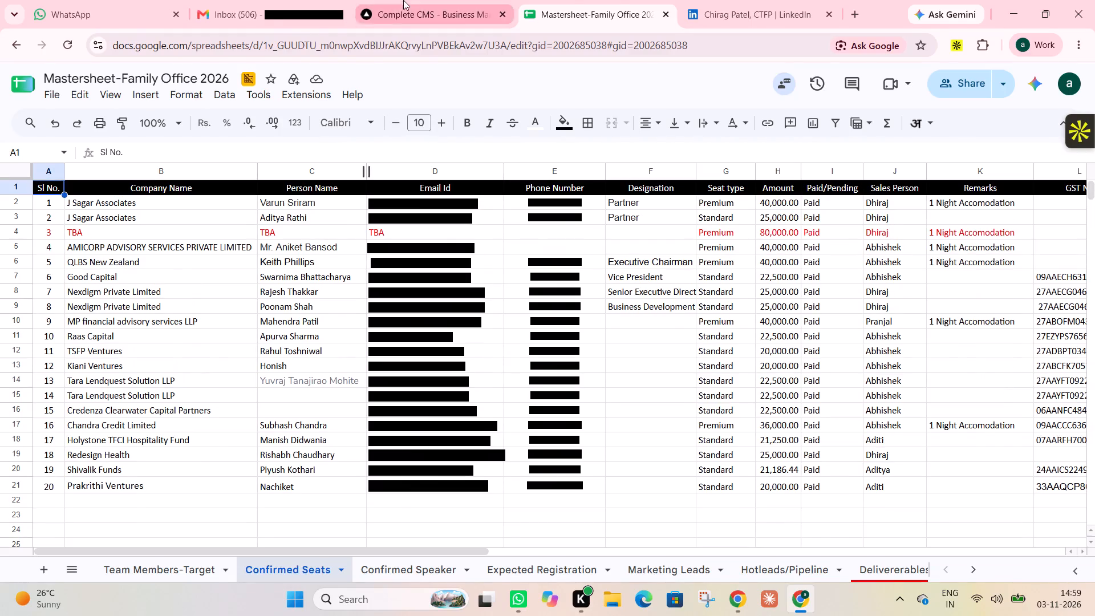
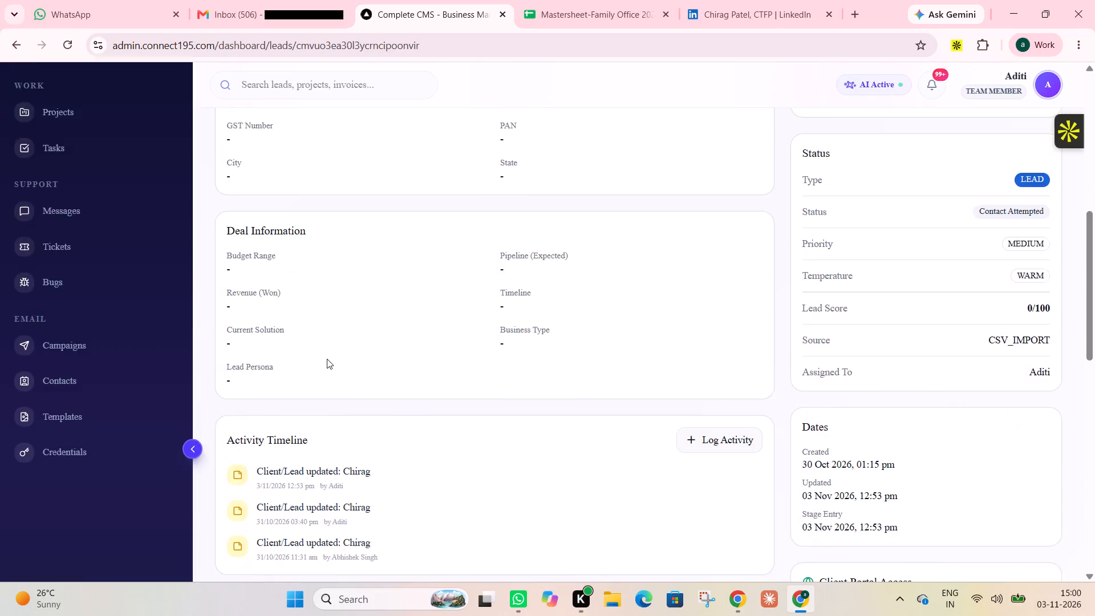
Start an update note for the team in the Discussion section of Chirag's lead record.
scroll(327, 359, down, 3)
click(325, 453)
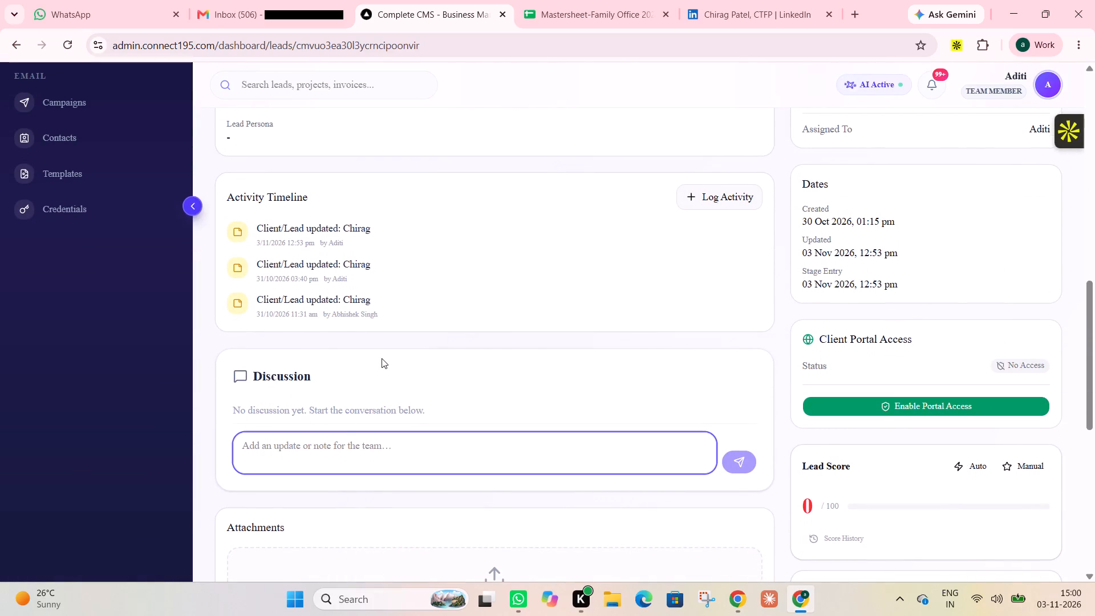
Draft a discussion note on Chirag's lead record reading "Call on thursday for confrmation. 1-2 pe".
scroll(382, 358, up, 5)
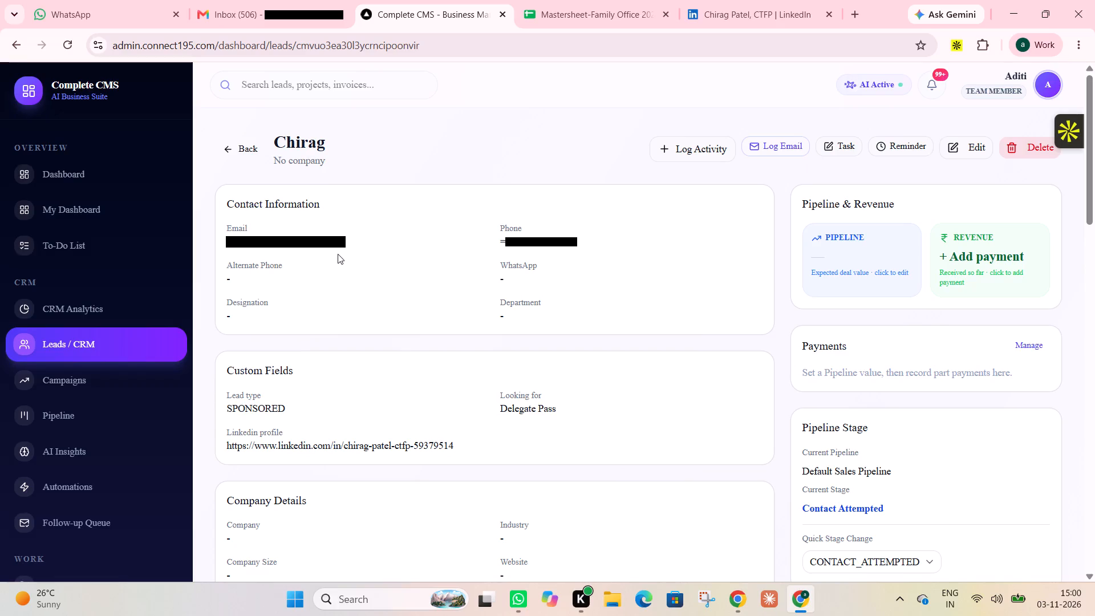
scroll(338, 254, down, 8)
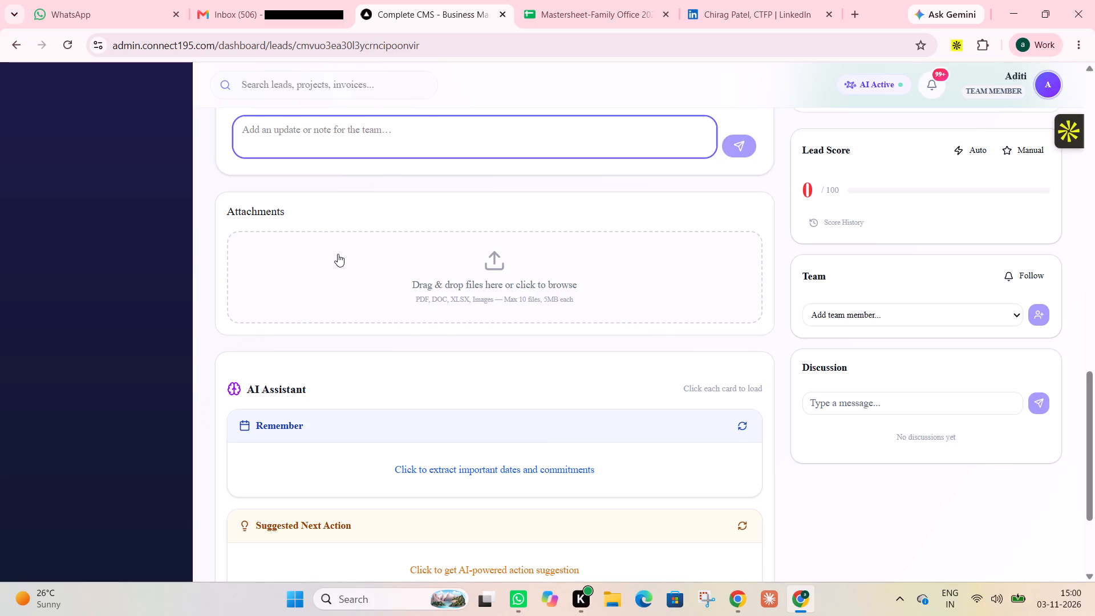
scroll(338, 254, up, 6)
scroll(338, 254, down, 4)
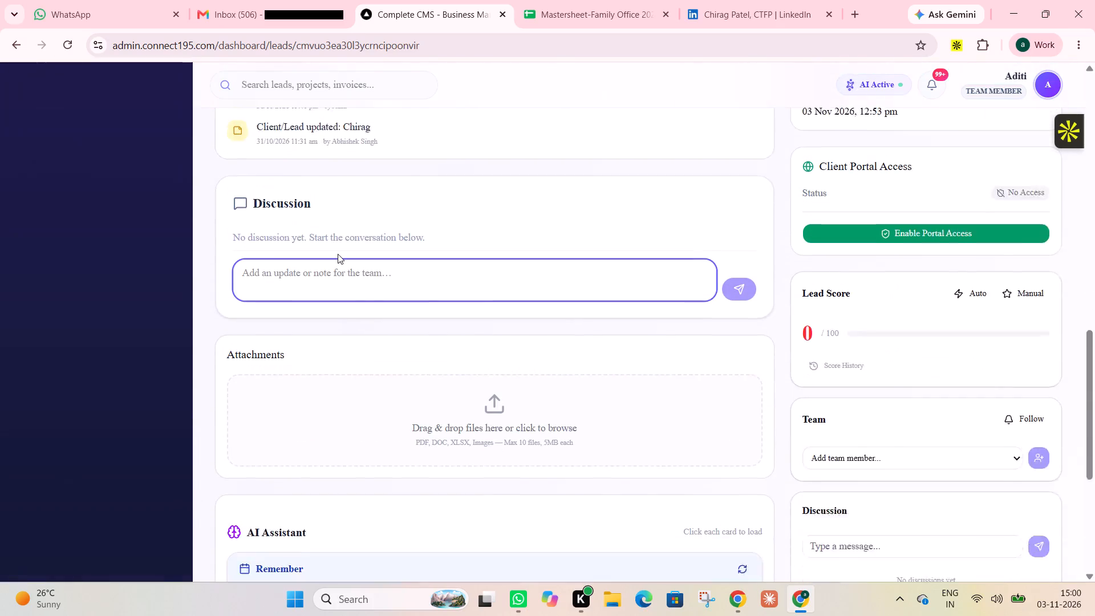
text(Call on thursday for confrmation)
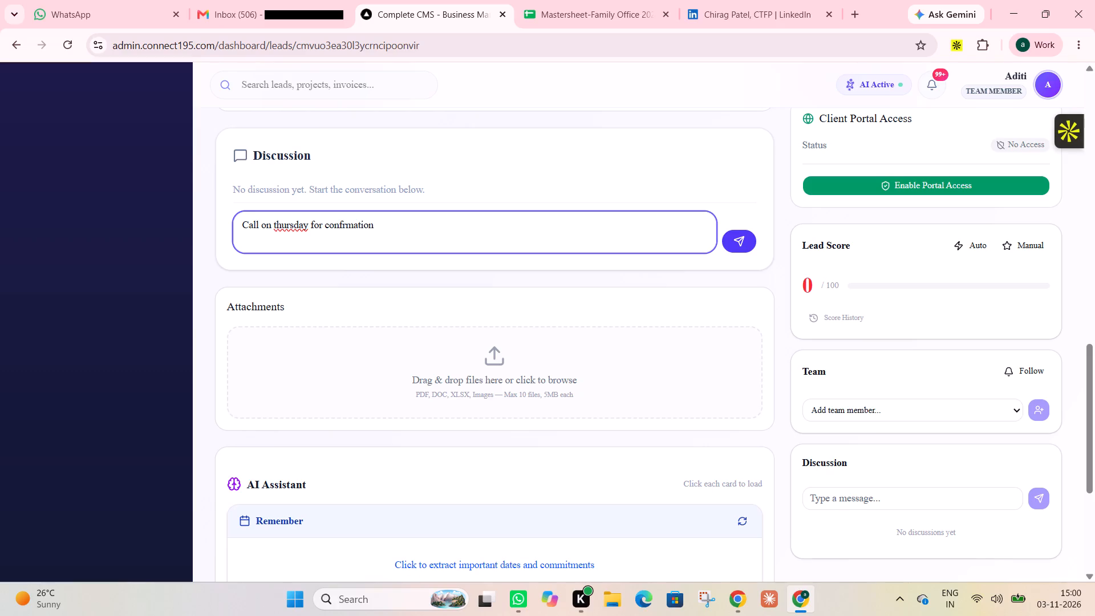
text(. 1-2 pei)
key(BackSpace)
Complete the discussion note on Chirag's lead record so it ends "1-2 people may attend" and post it.
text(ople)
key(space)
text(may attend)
click(729, 242)
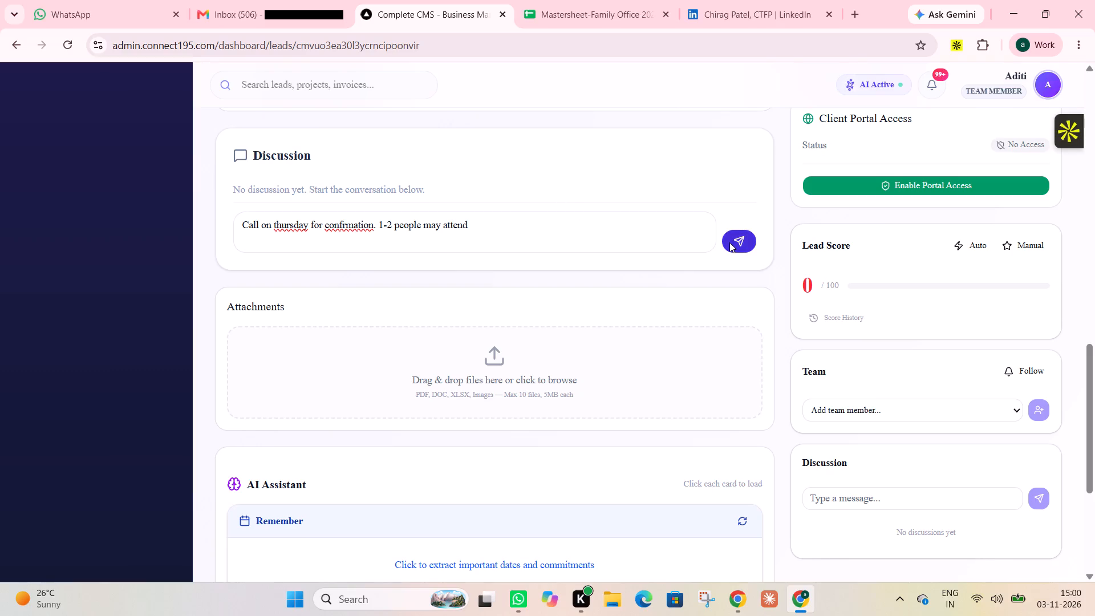
Copy the email address from the contact information on Chirag's lead record.
scroll(401, 281, up, 4)
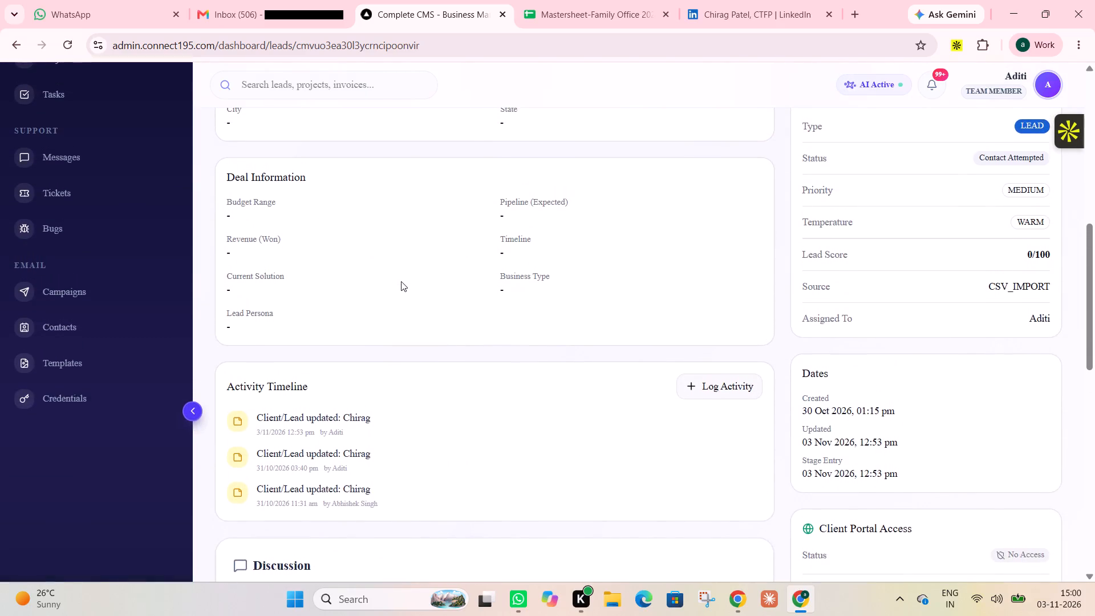
scroll(398, 289, up, 2)
scroll(274, 215, up, 3)
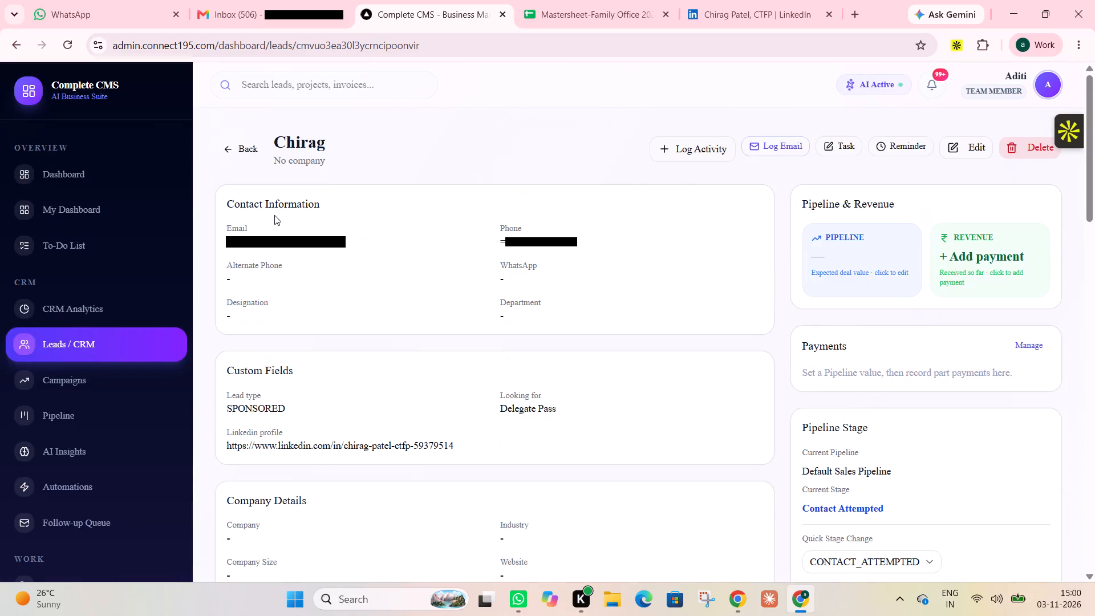
drag(222, 244, 368, 244)
key(ctrl+c)
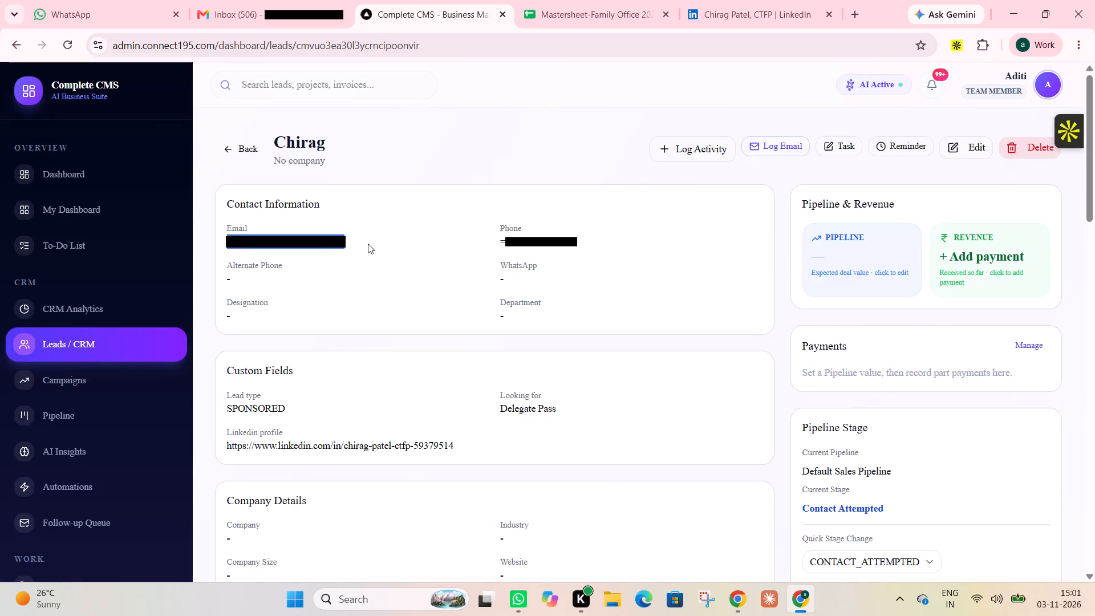
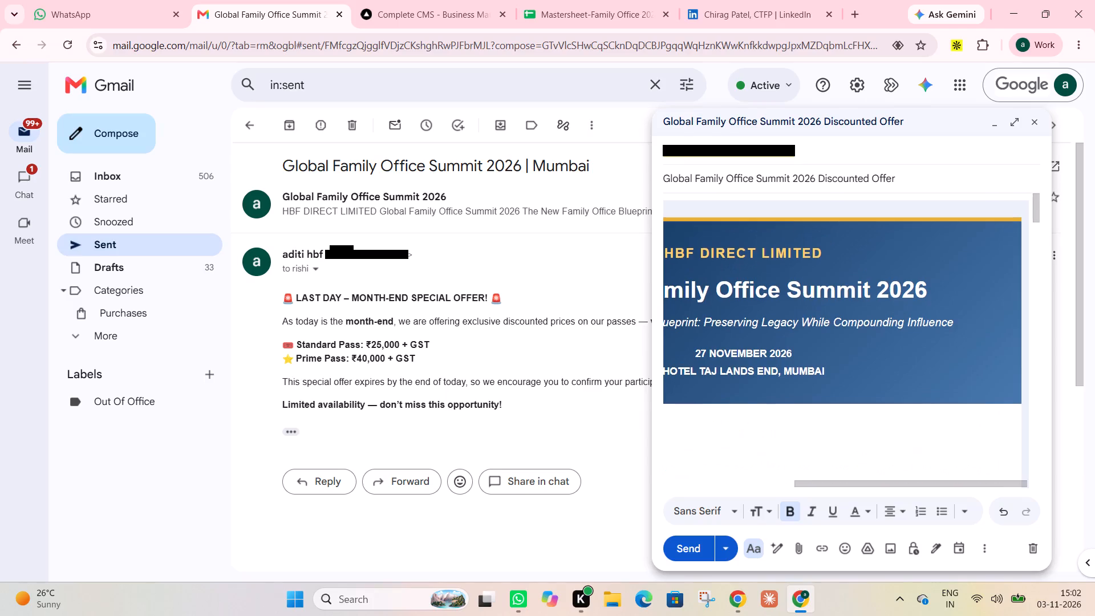
Review the full "Global Family Office Summit 2026 Discounted Offer" email draft, including its speakers, pass prices and pass inclusions.
scroll(943, 378, right, 3)
scroll(943, 378, down, 10)
scroll(943, 378, up, 5)
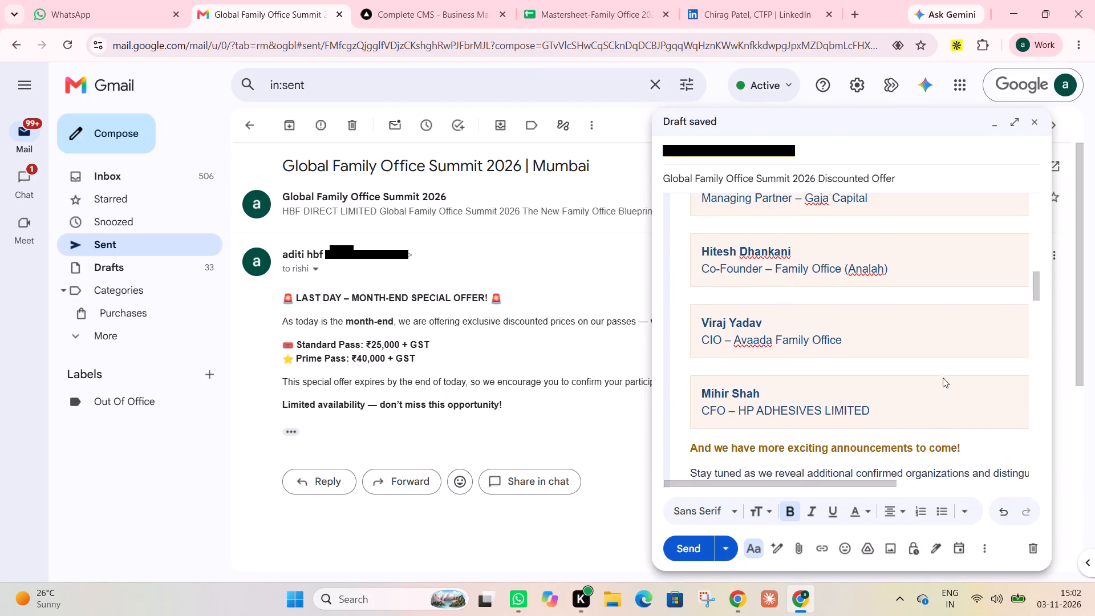
scroll(943, 378, up, 2)
scroll(943, 378, down, 7)
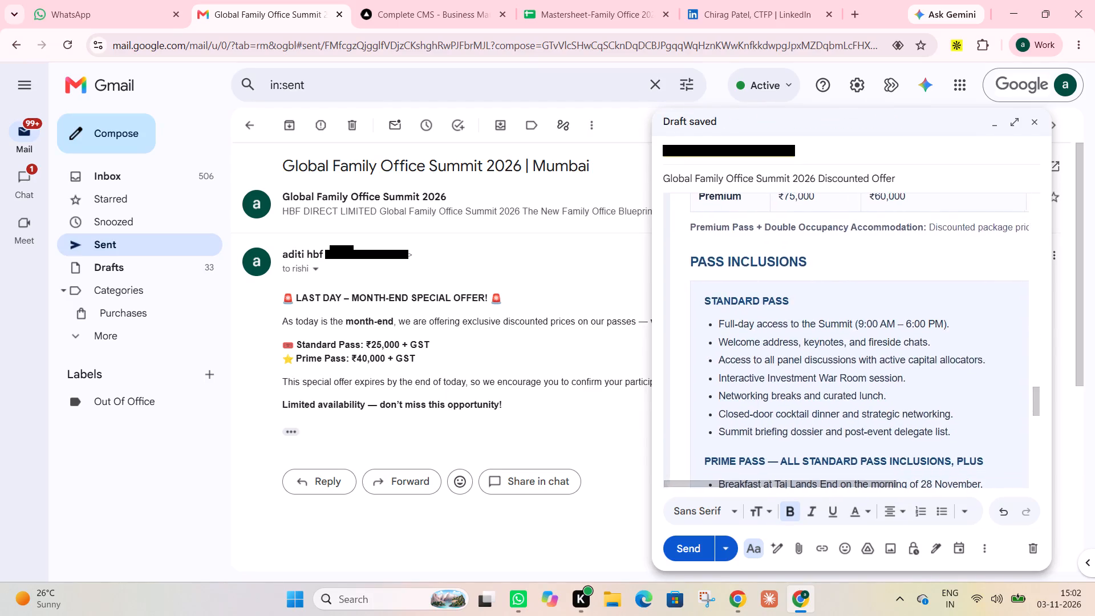
scroll(943, 378, left, 2)
scroll(943, 378, down, 2)
scroll(943, 378, left, 2)
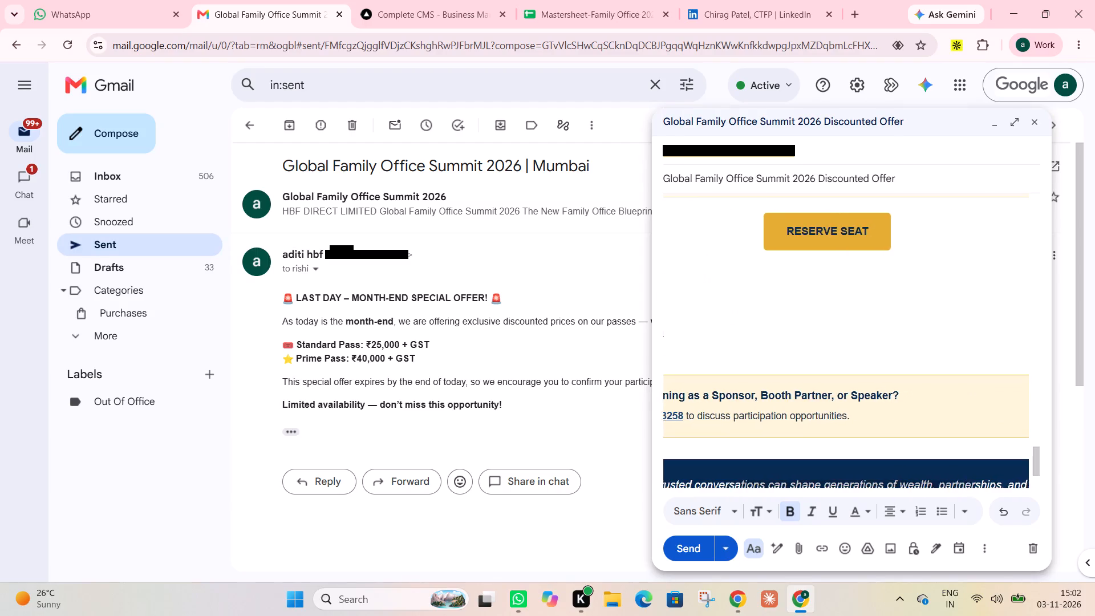
scroll(943, 378, left, 1)
click(1037, 483)
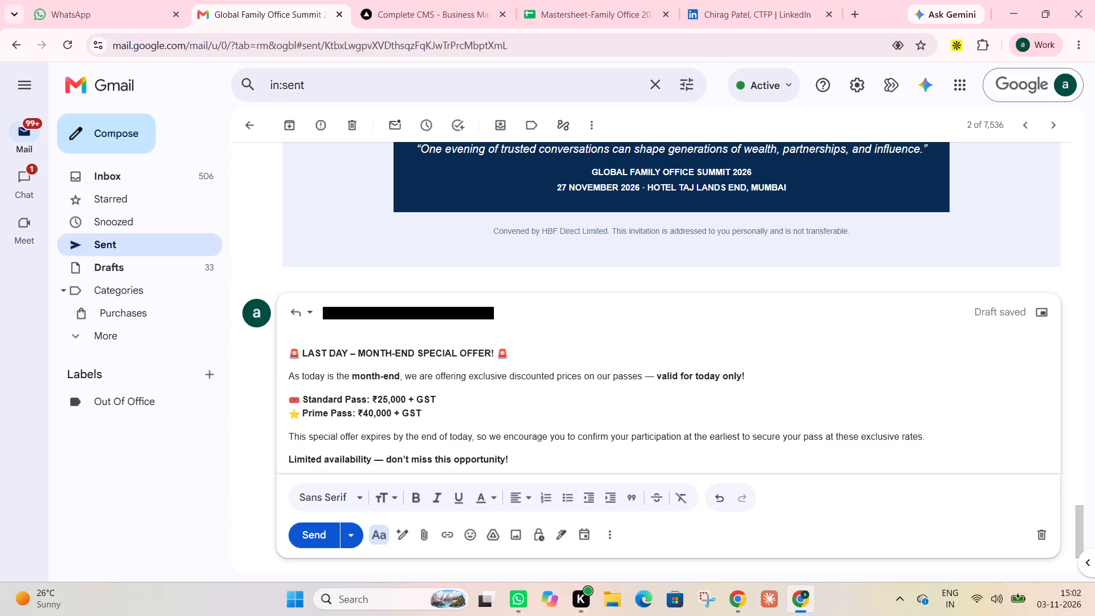
drag(387, 402, 313, 358)
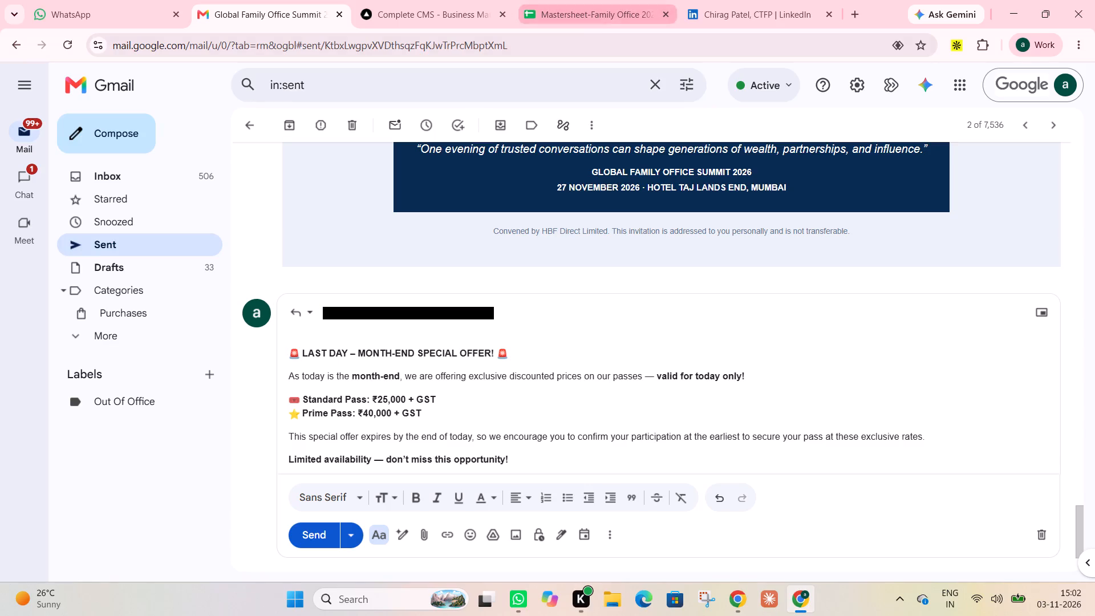
scroll(371, 264, up, 16)
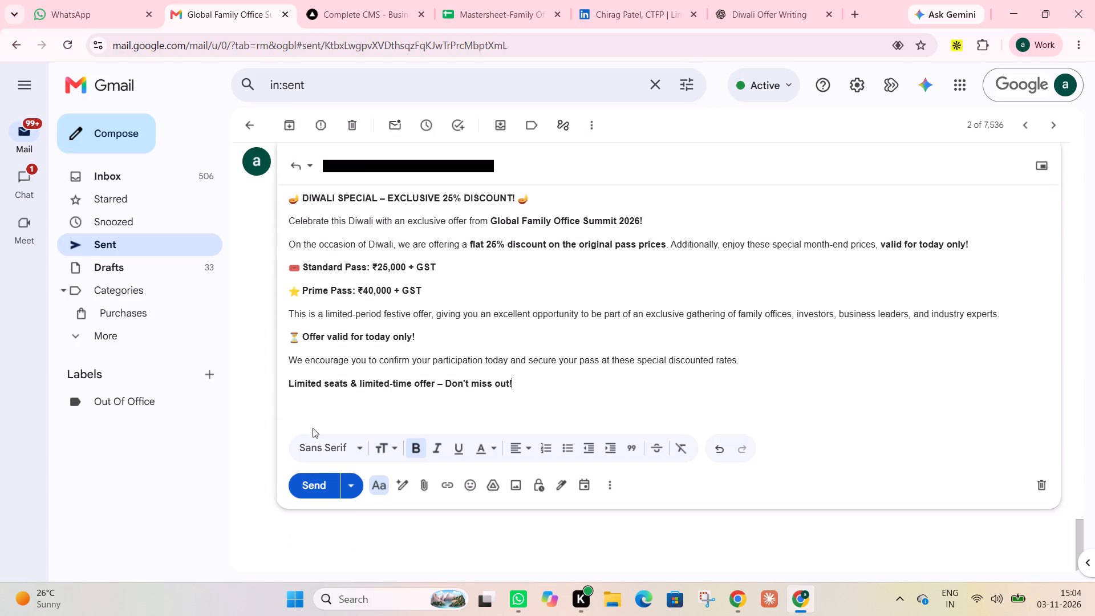
Send the reply containing the Diwali special 25% discount offer for the Global Family Office Summit 2026.
click(314, 481)
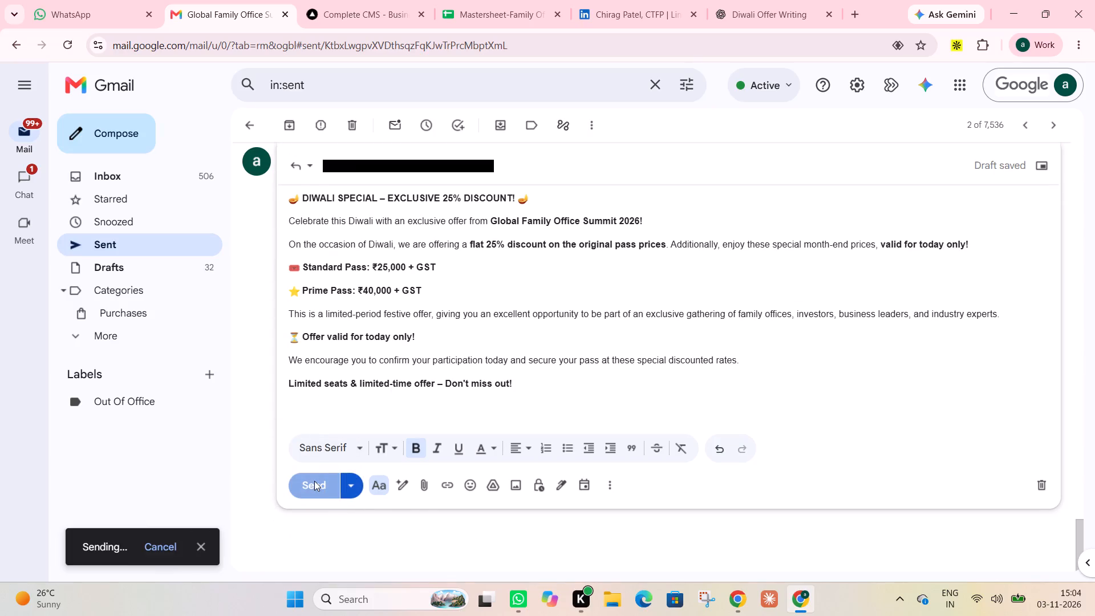
scroll(263, 294, up, 17)
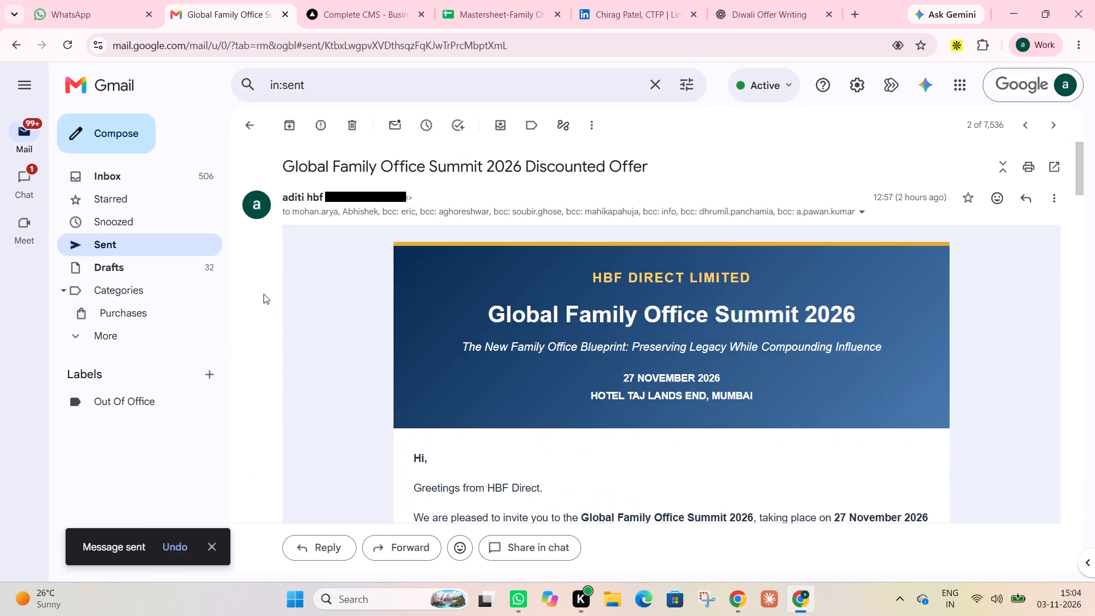
click(253, 119)
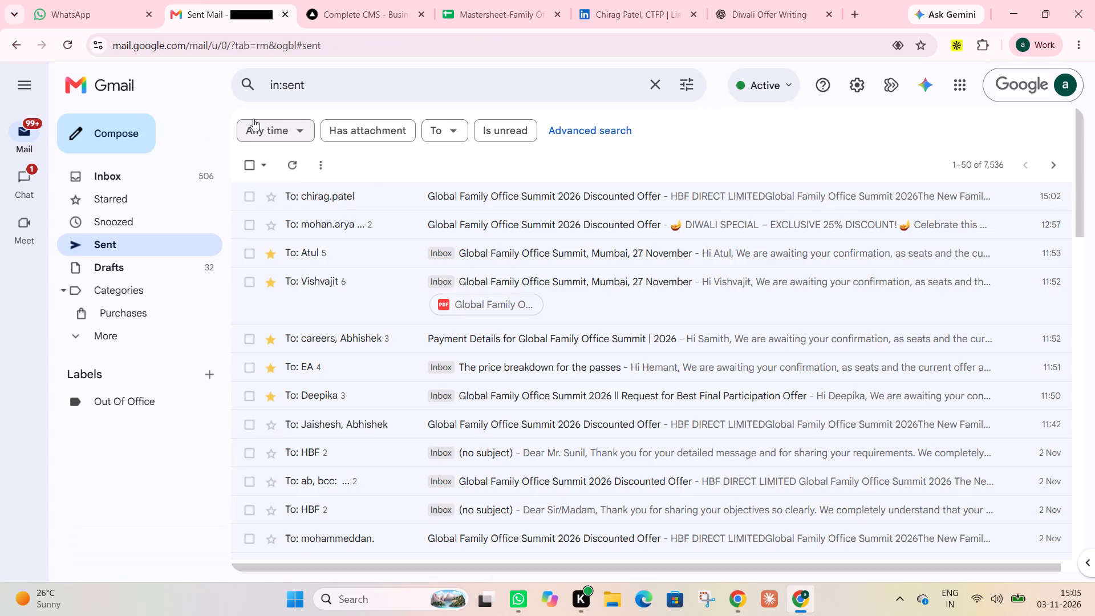
click(322, 227)
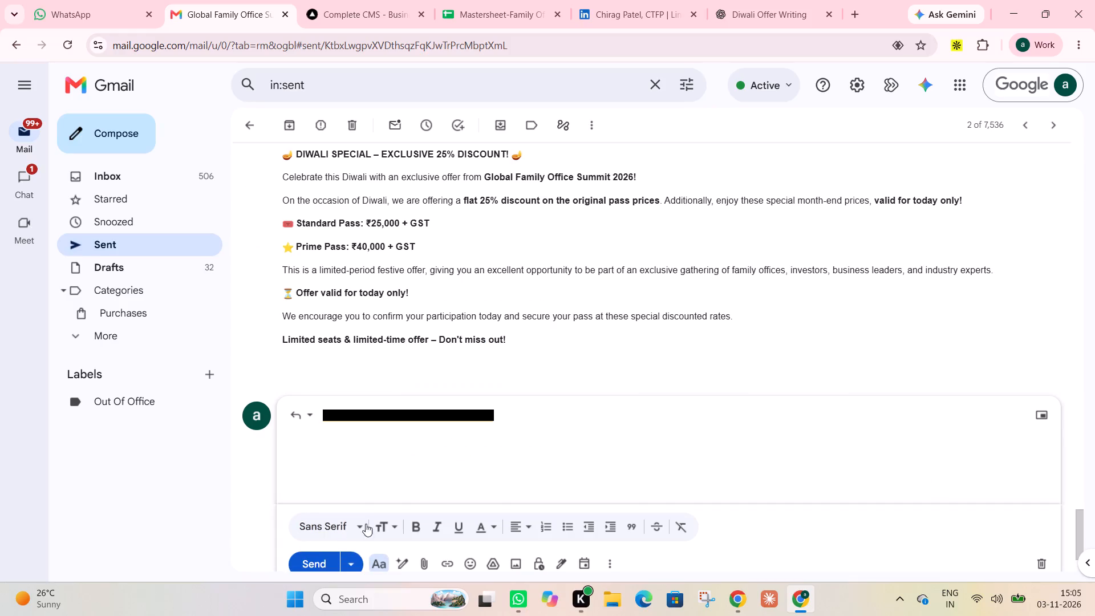
click(543, 424)
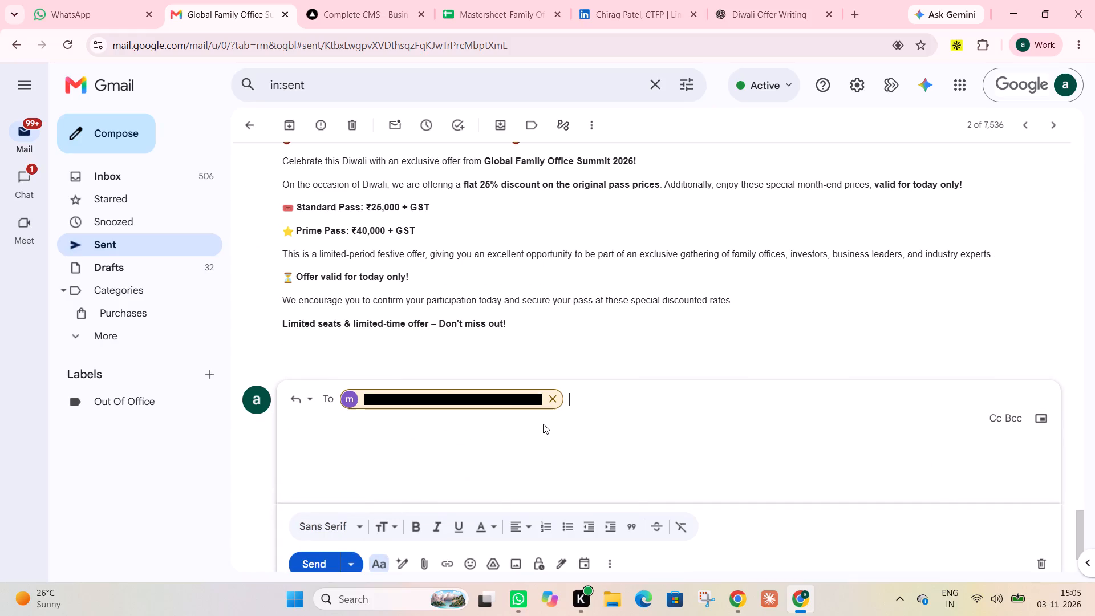
click(550, 398)
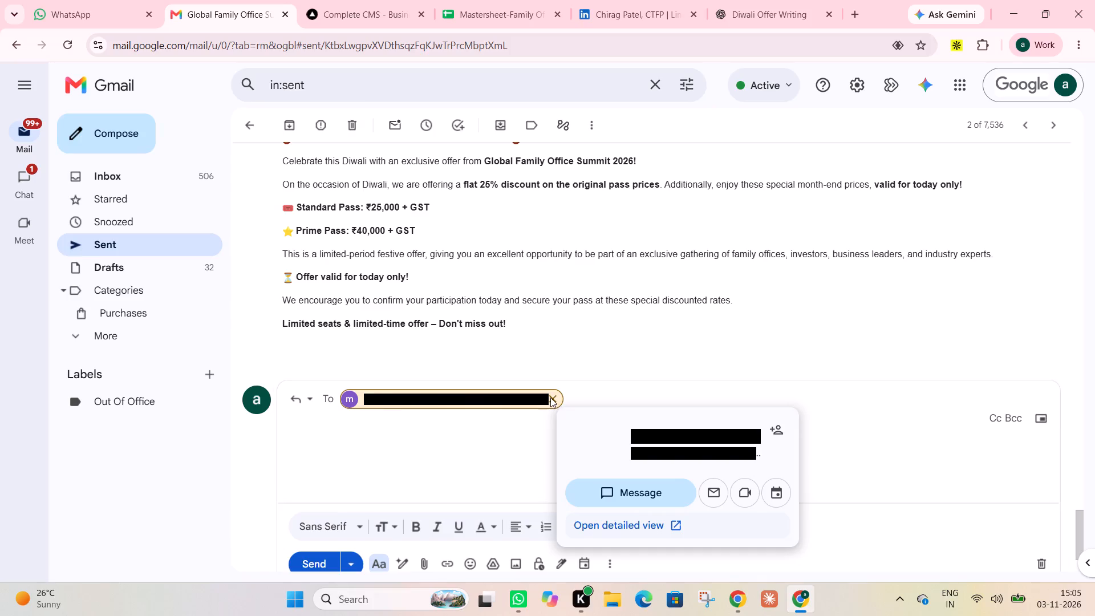
click(884, 457)
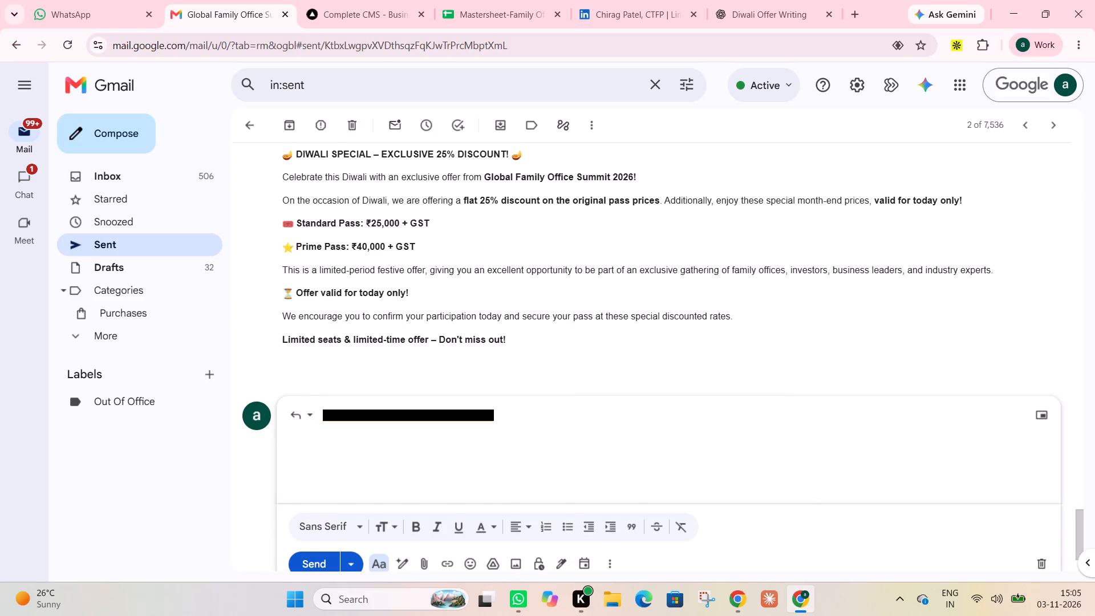
click(486, 420)
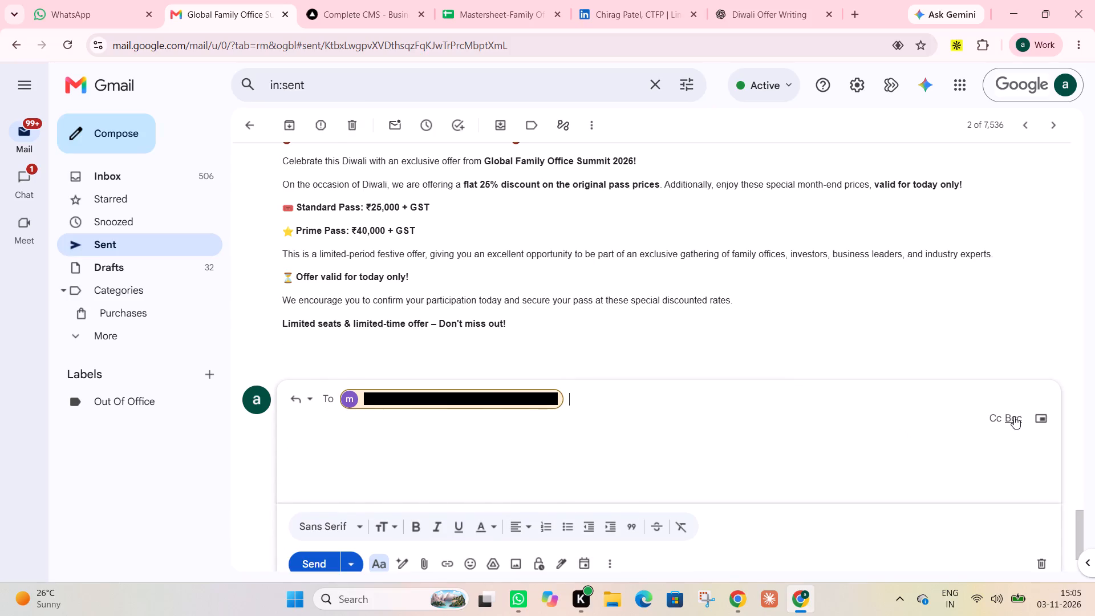
click(1015, 416)
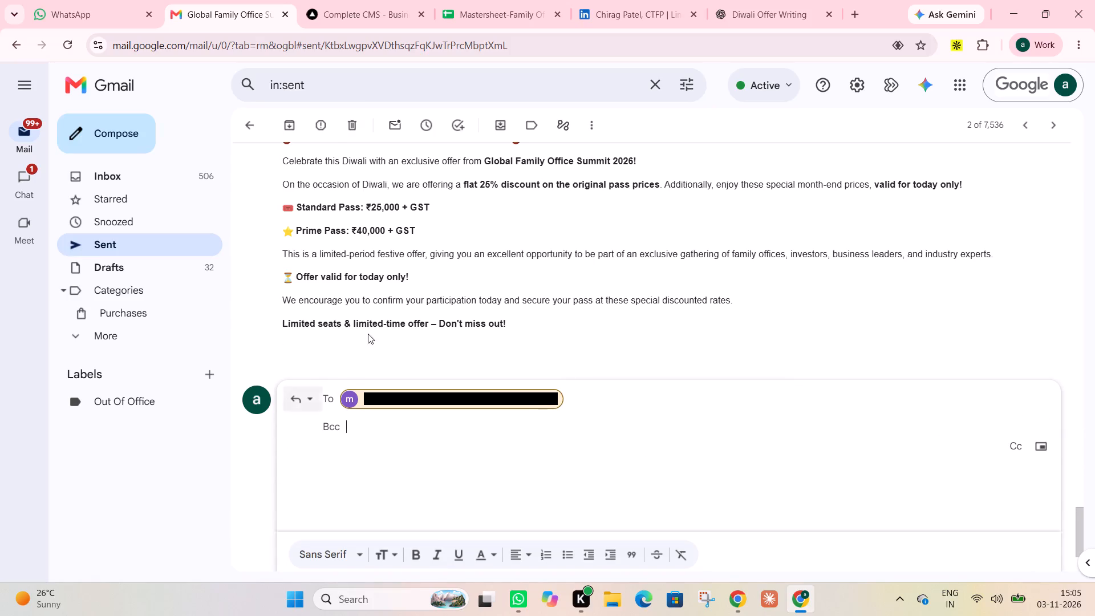
click(424, 347)
click(240, 452)
Check the original offer email's recipients and look through the reply draft's response options.
scroll(240, 452, up, 9)
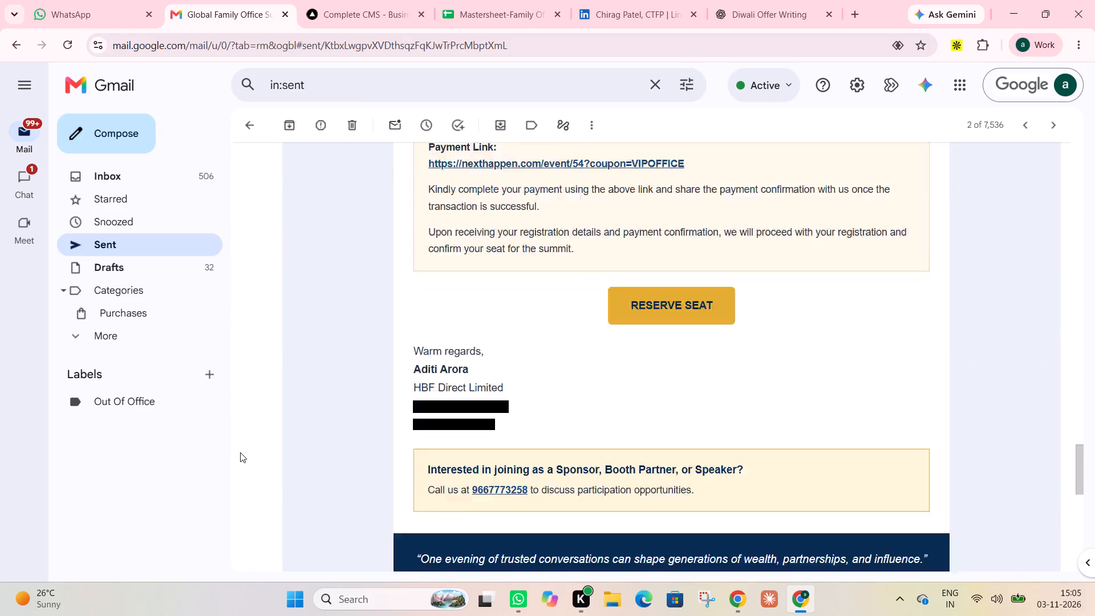
scroll(240, 452, up, 9)
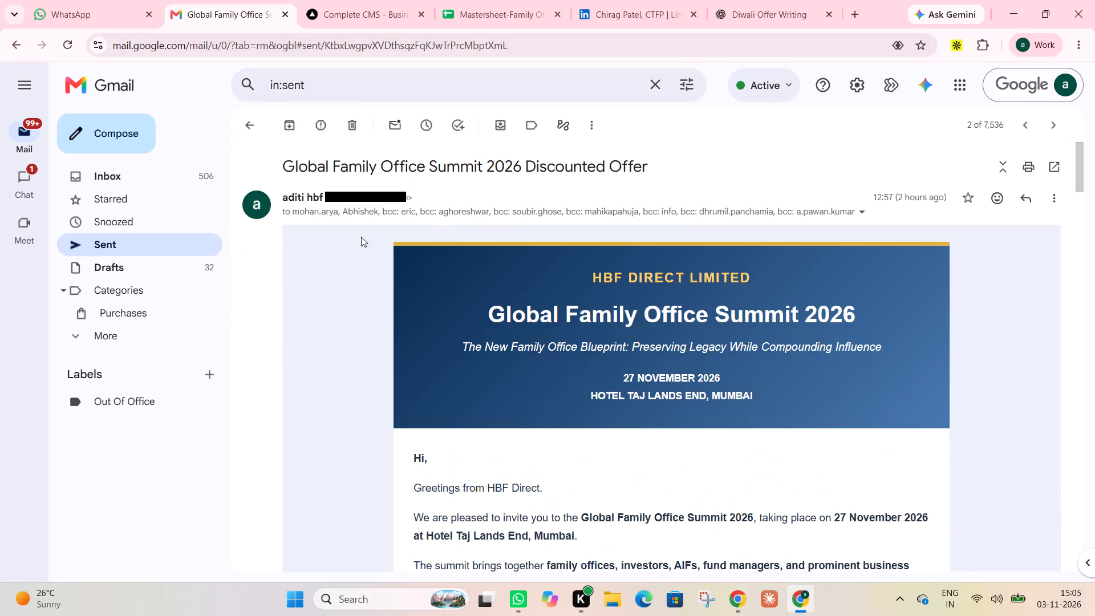
click(354, 213)
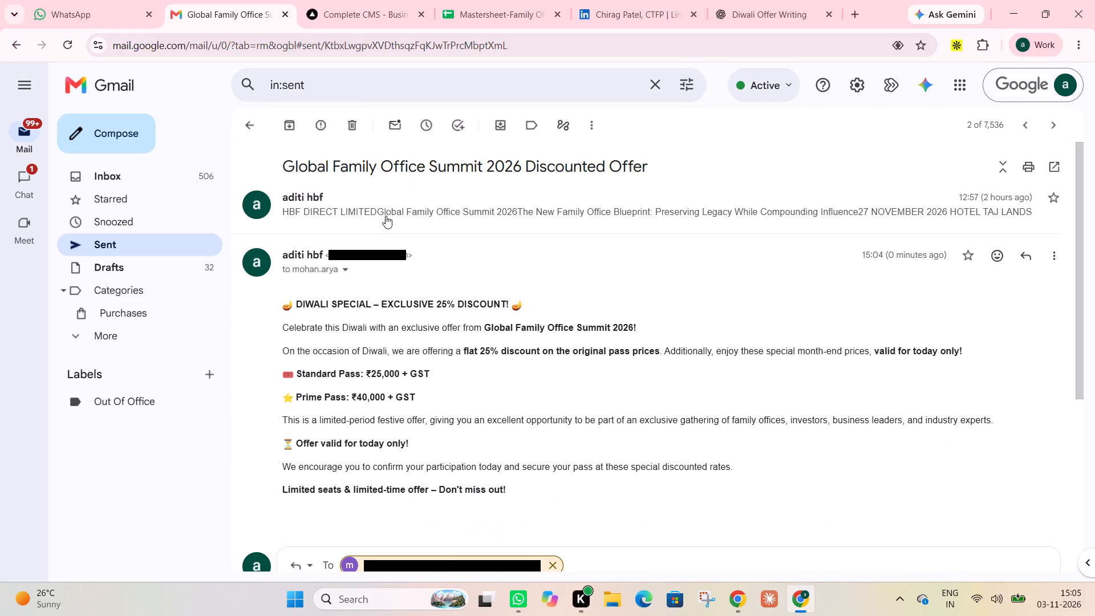
scroll(386, 216, down, 7)
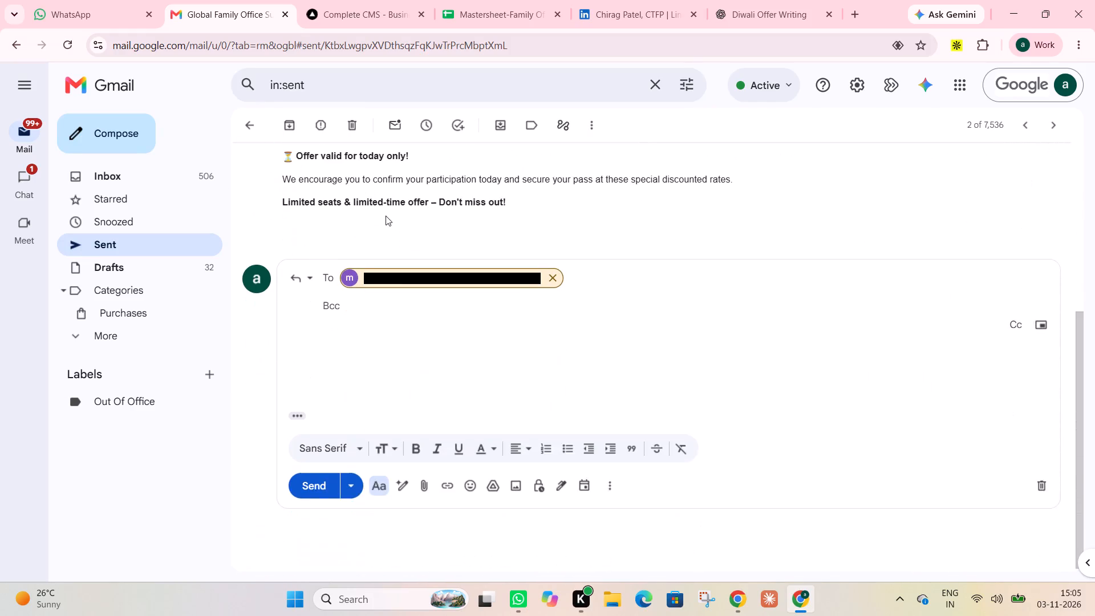
click(289, 279)
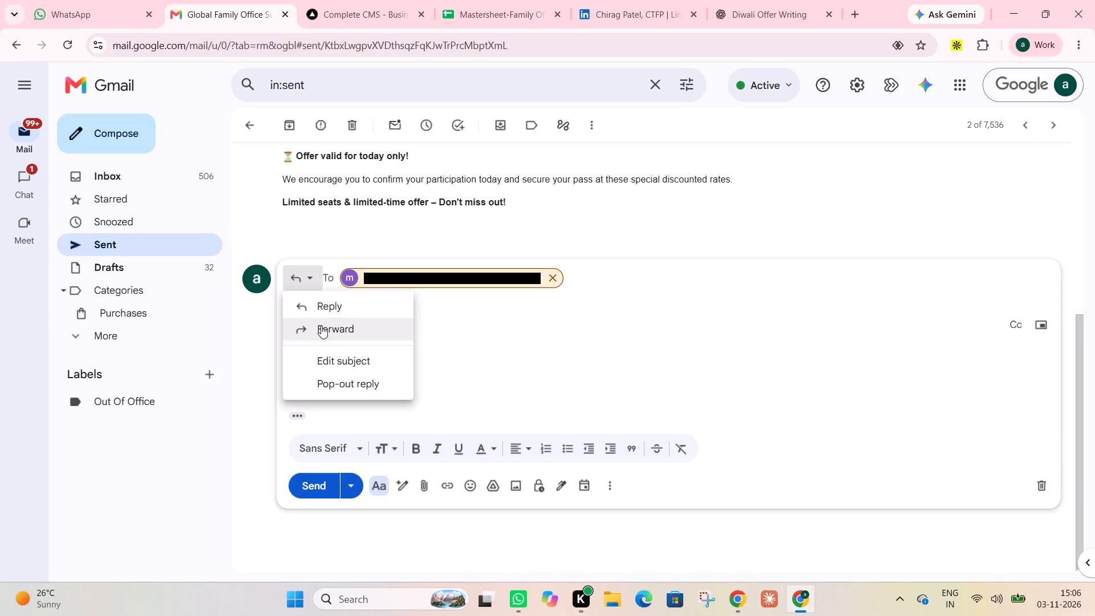
scroll(500, 376, up, 1)
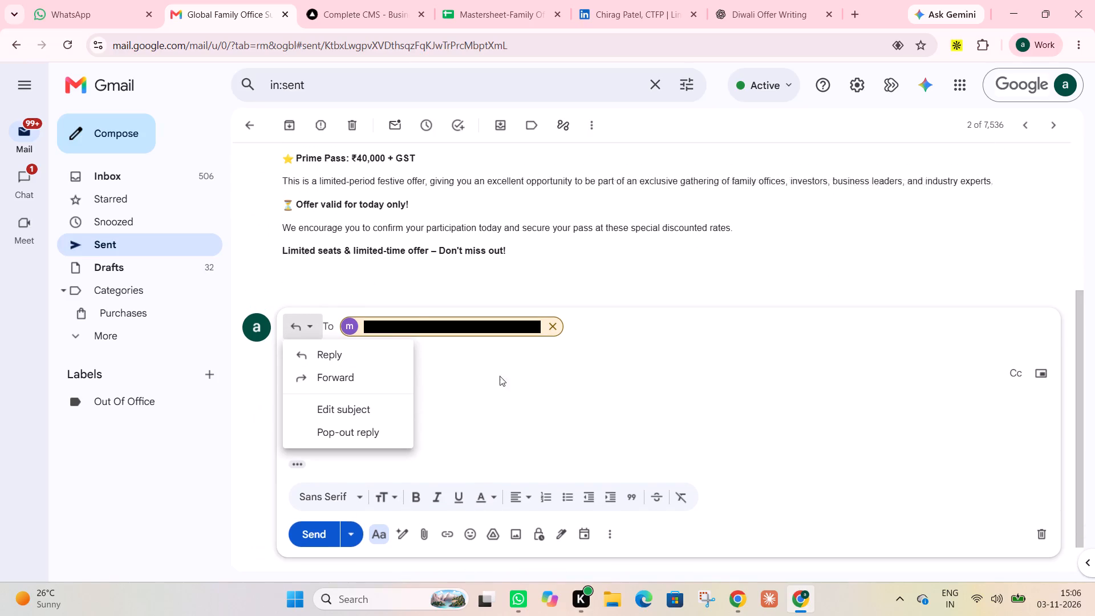
scroll(500, 376, up, 2)
click(550, 449)
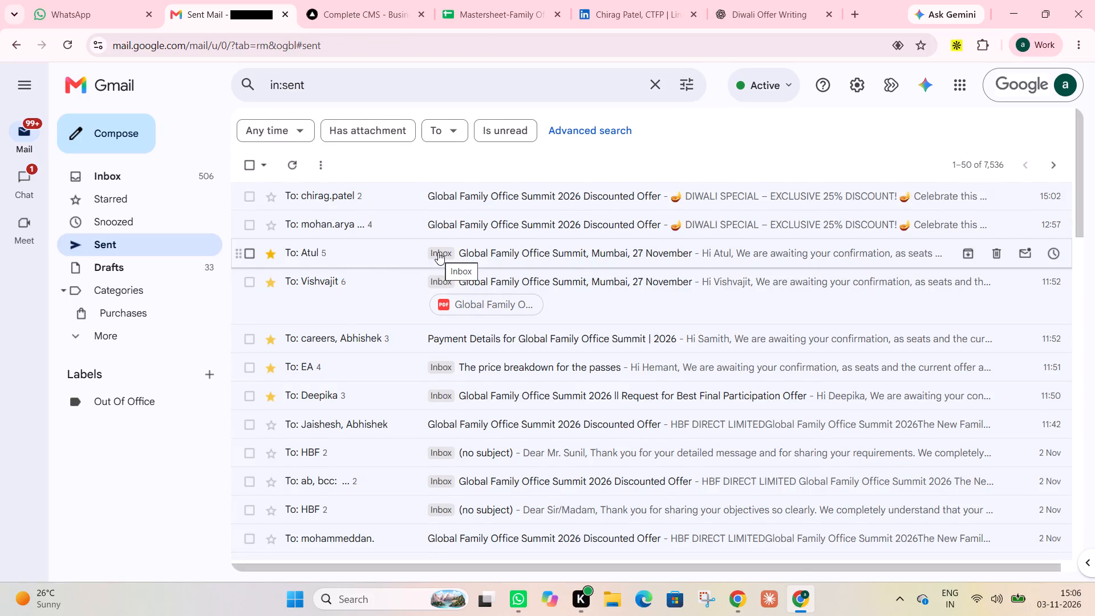
scroll(438, 252, down, 1)
Switch to the CRM and open the pipeline stage choices for the Chirag lead.
click(349, 0)
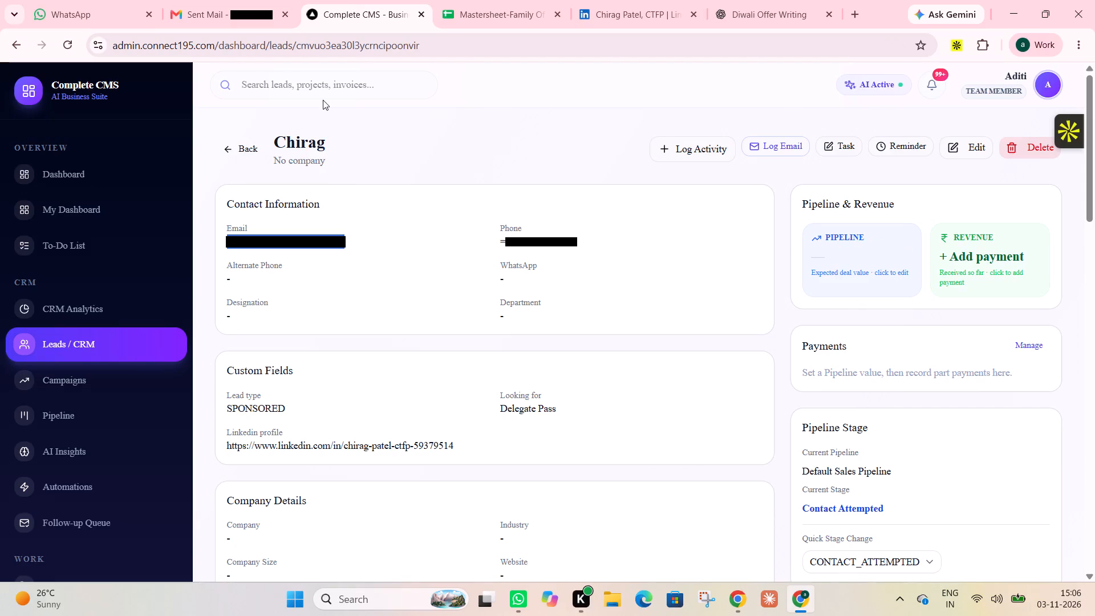
scroll(313, 286, up, 6)
scroll(440, 346, down, 6)
scroll(440, 346, up, 2)
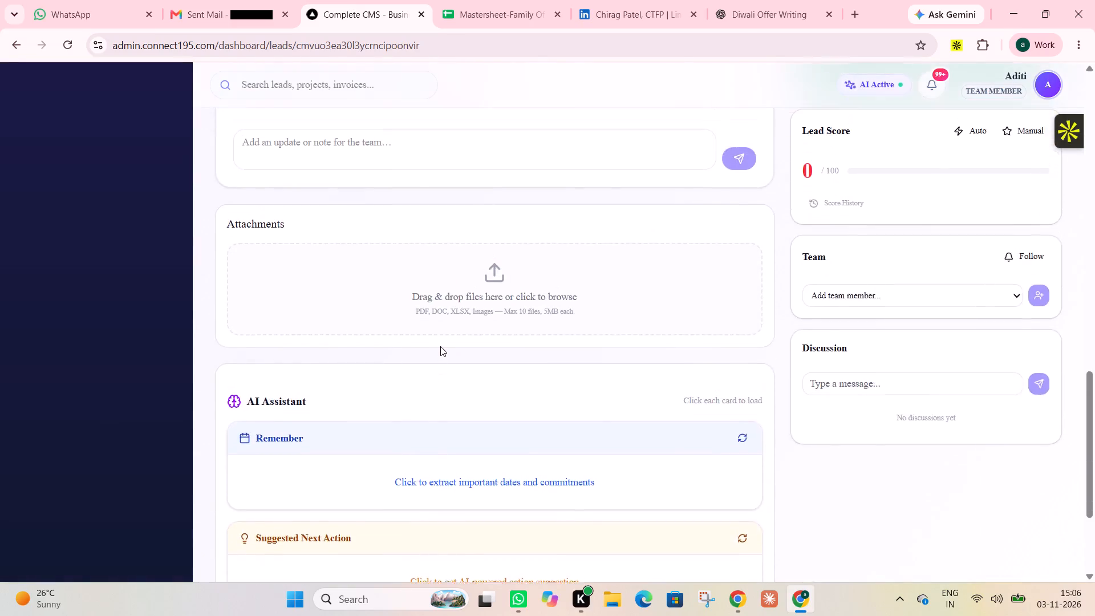
scroll(440, 346, up, 1)
scroll(502, 350, up, 2)
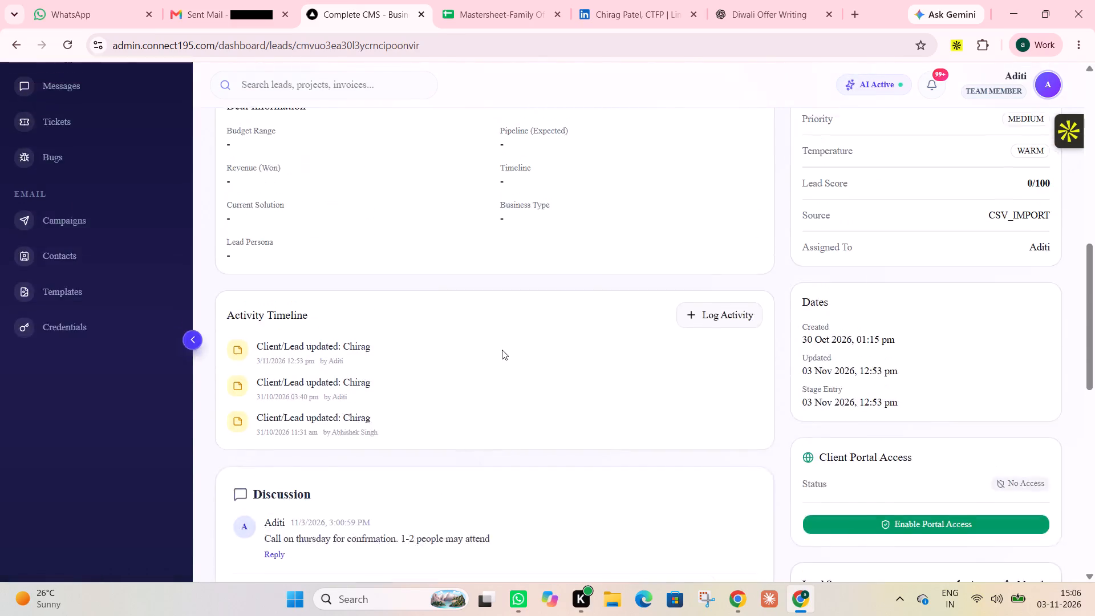
scroll(502, 350, up, 4)
click(847, 266)
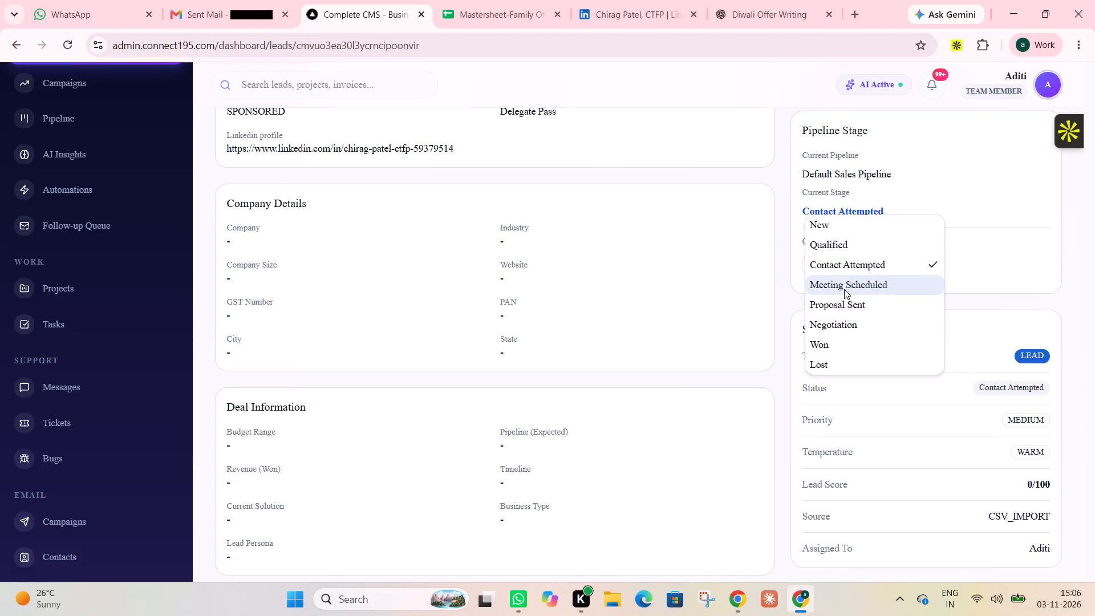
Change the lead Chirag's pipeline stage to Meeting Scheduled and return to the campaign.
click(844, 289)
scroll(519, 260, up, 7)
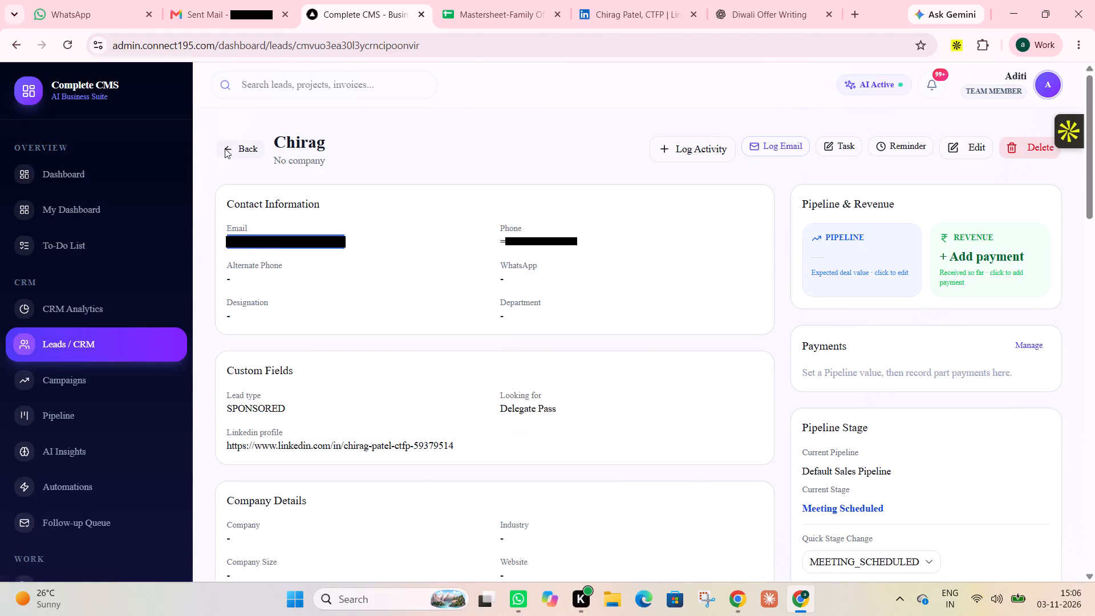
click(225, 148)
Filter the campaign's lead list by the Meeting Scheduled status.
scroll(399, 253, up, 1)
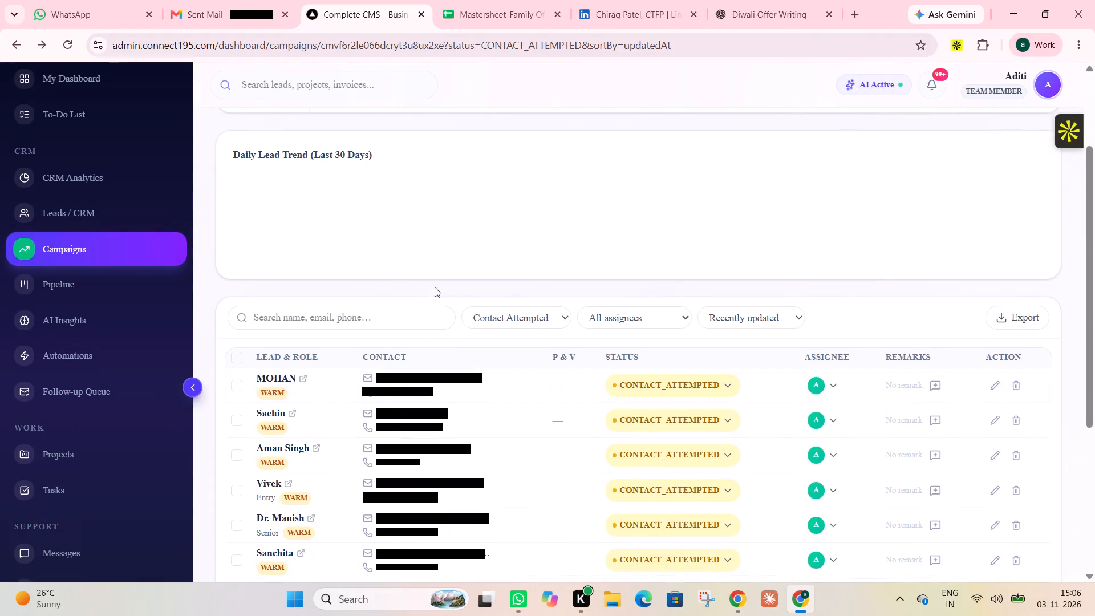
click(500, 323)
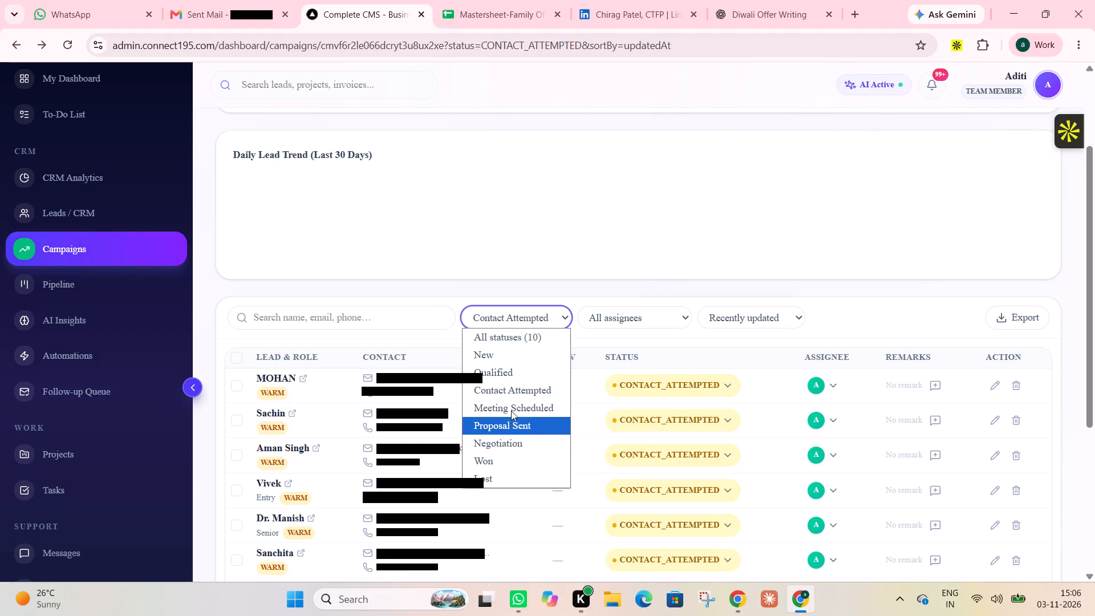
click(513, 407)
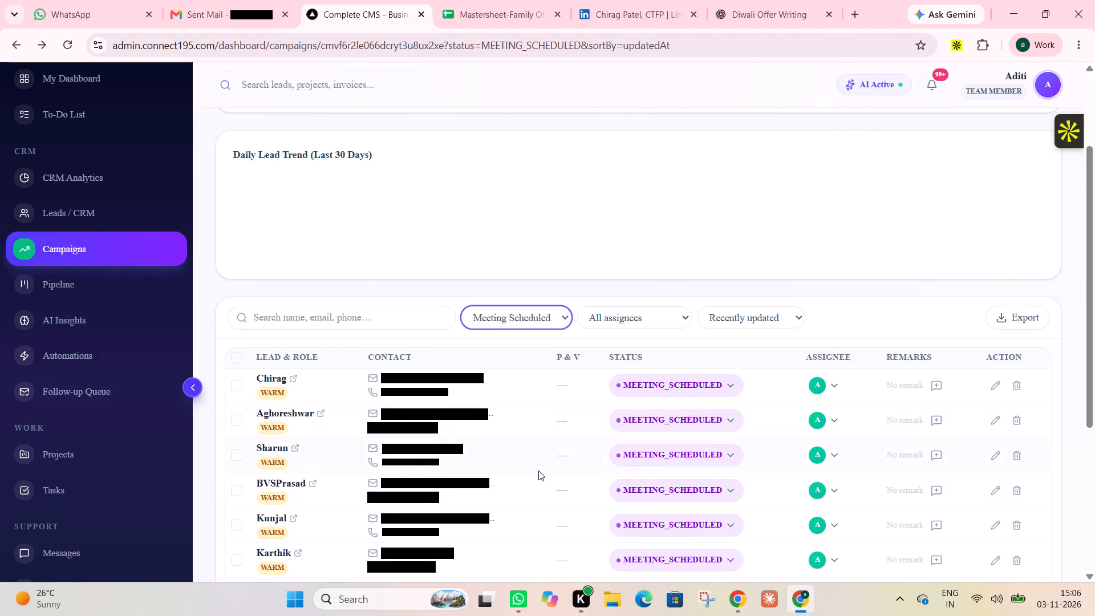
scroll(538, 471, down, 1)
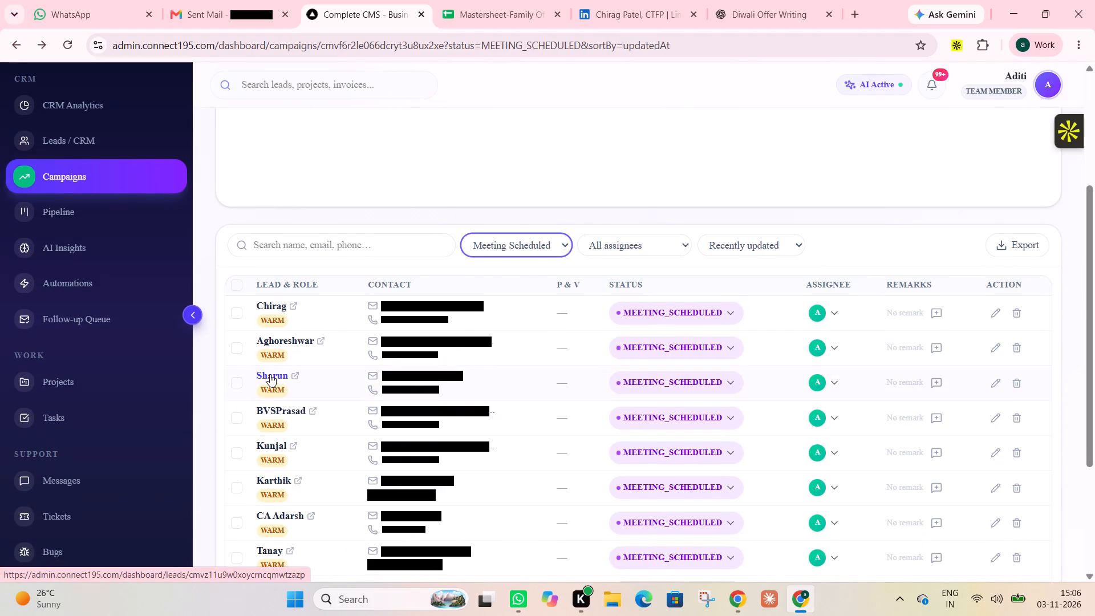
click(280, 415)
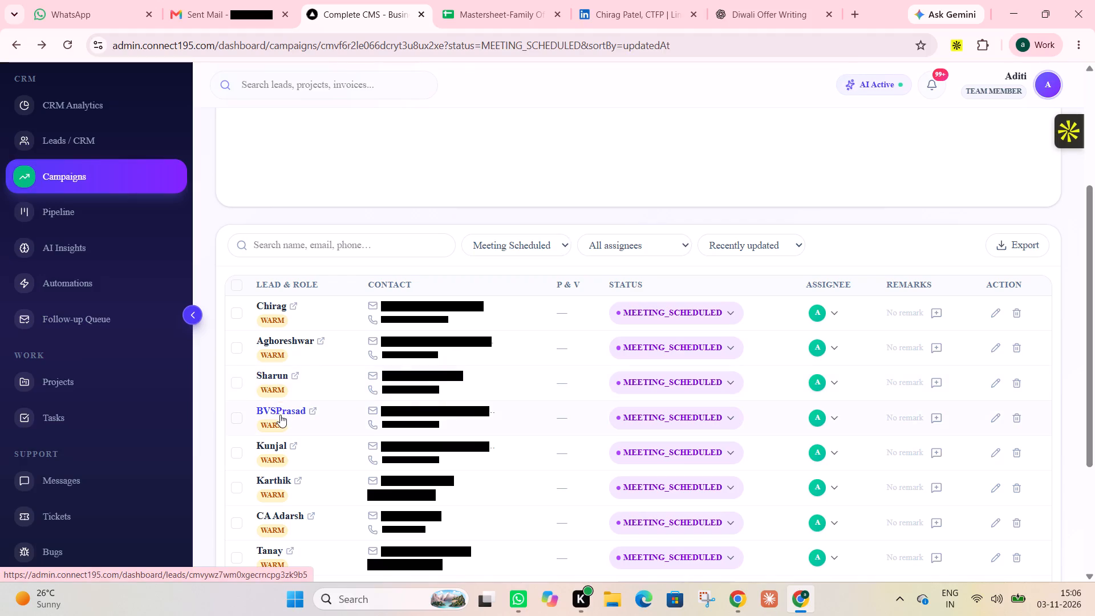
scroll(280, 415, down, 7)
scroll(280, 415, up, 1)
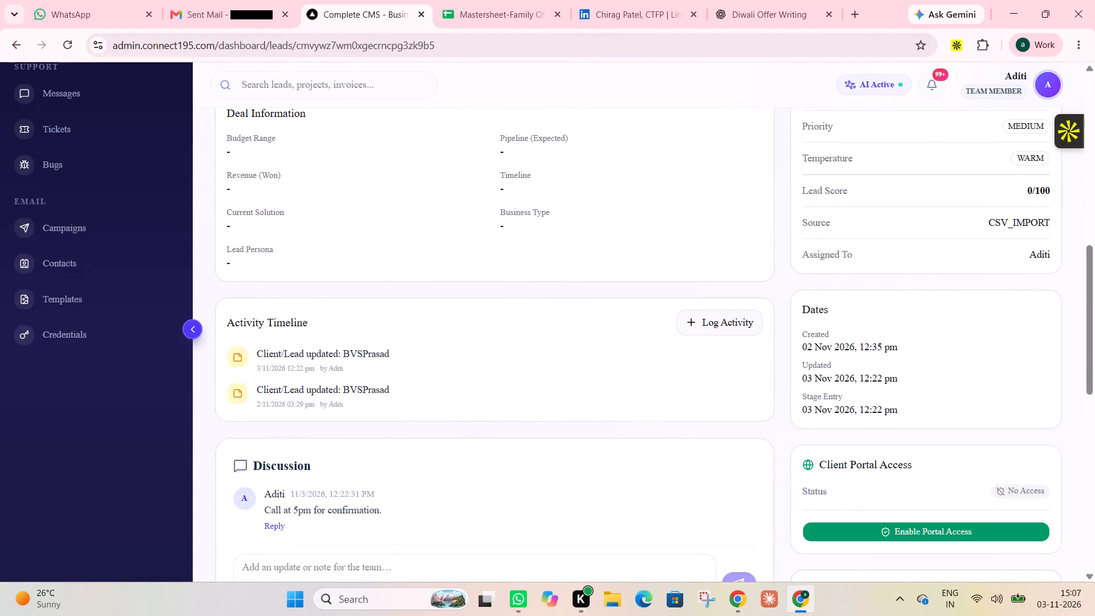
scroll(280, 415, up, 2)
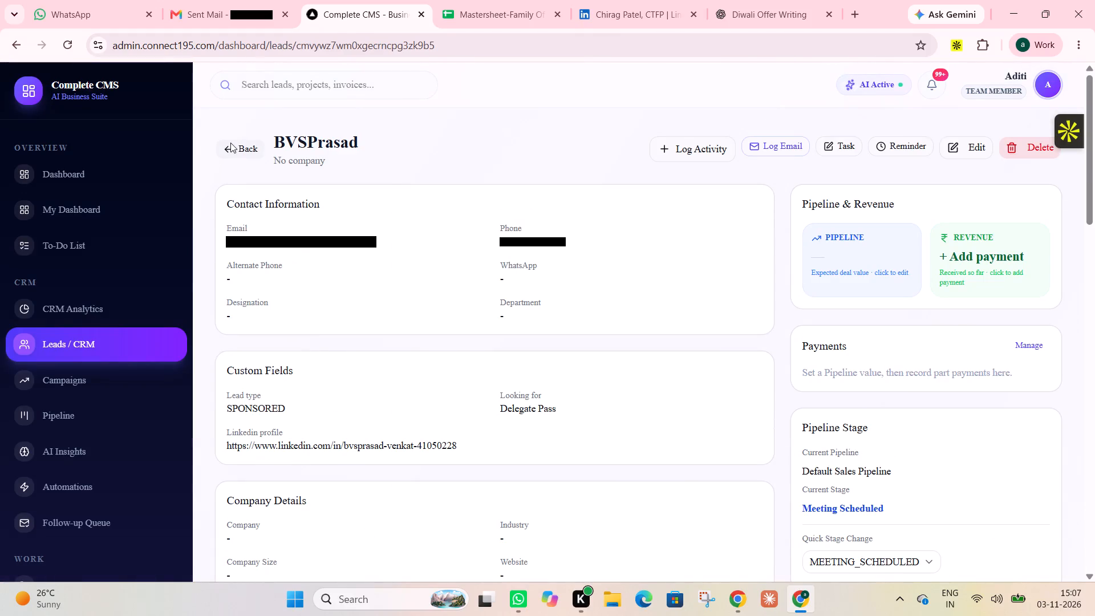
click(230, 143)
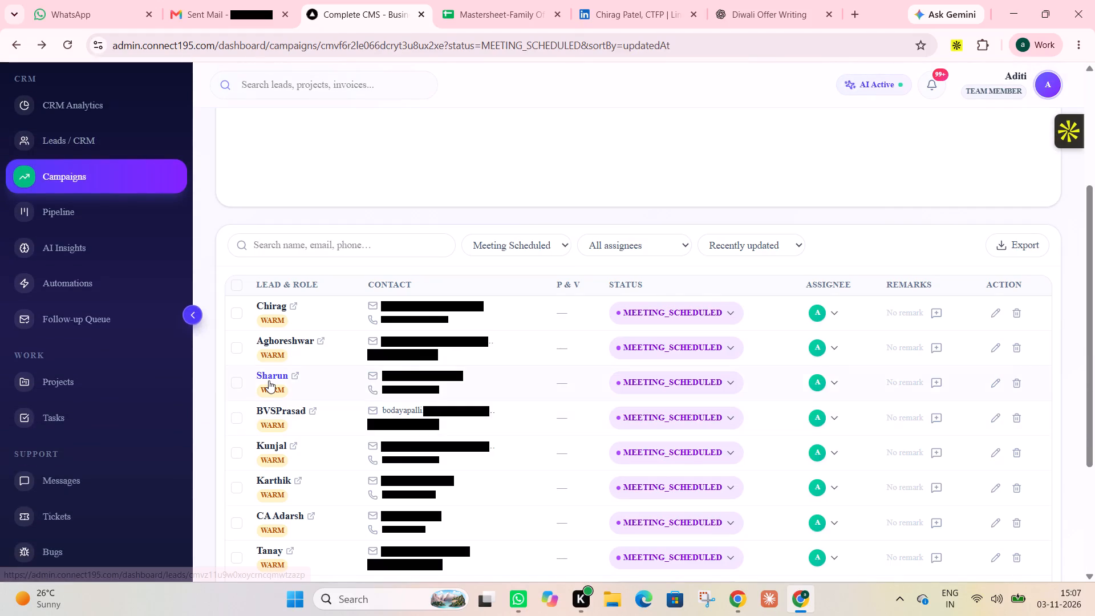
click(269, 380)
scroll(269, 380, down, 5)
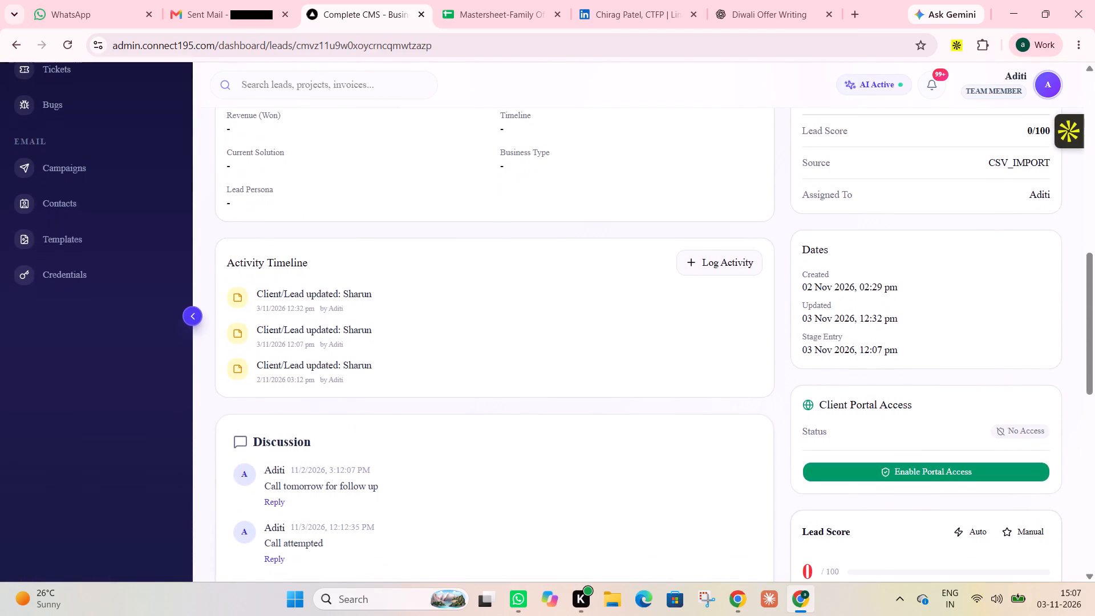
click(226, 151)
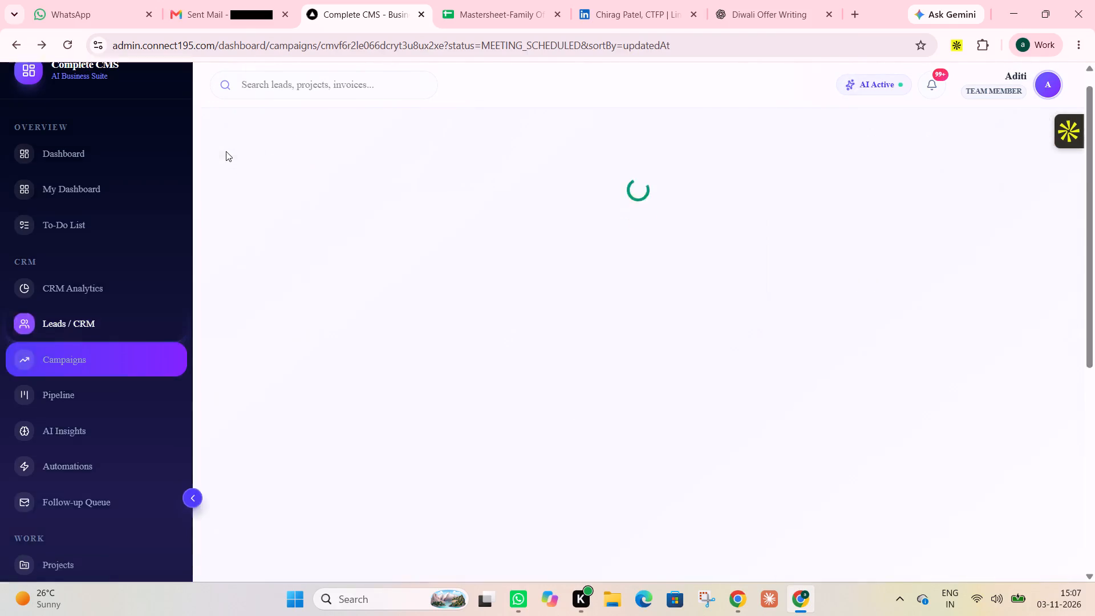
Review the activity timelines and discussion notes of the leads Karthik and Jaishesh in the Meeting Scheduled list.
scroll(296, 351, down, 1)
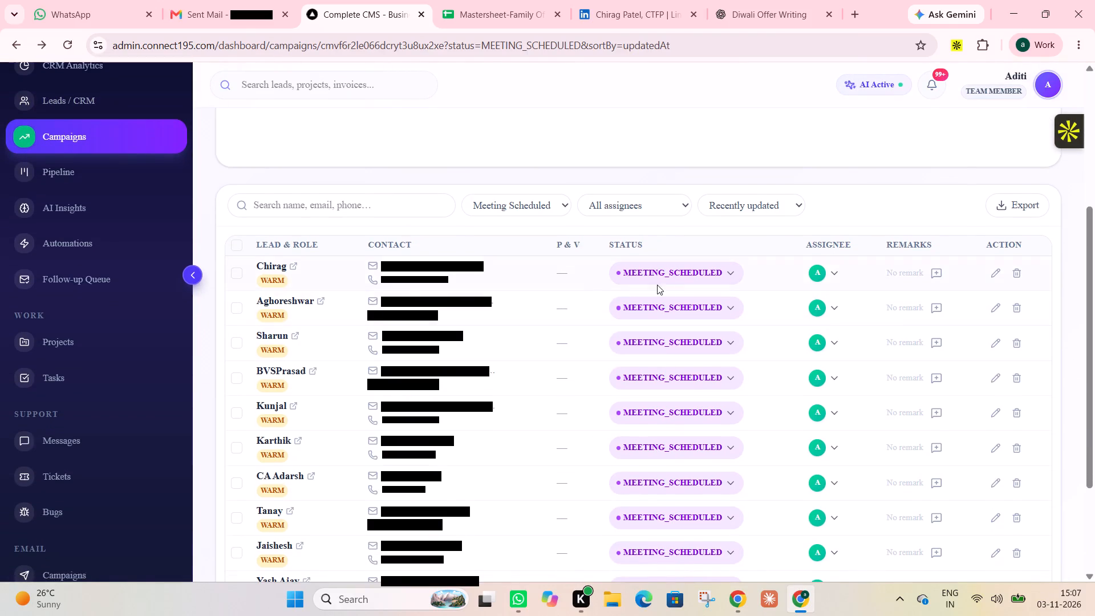
scroll(498, 425, down, 1)
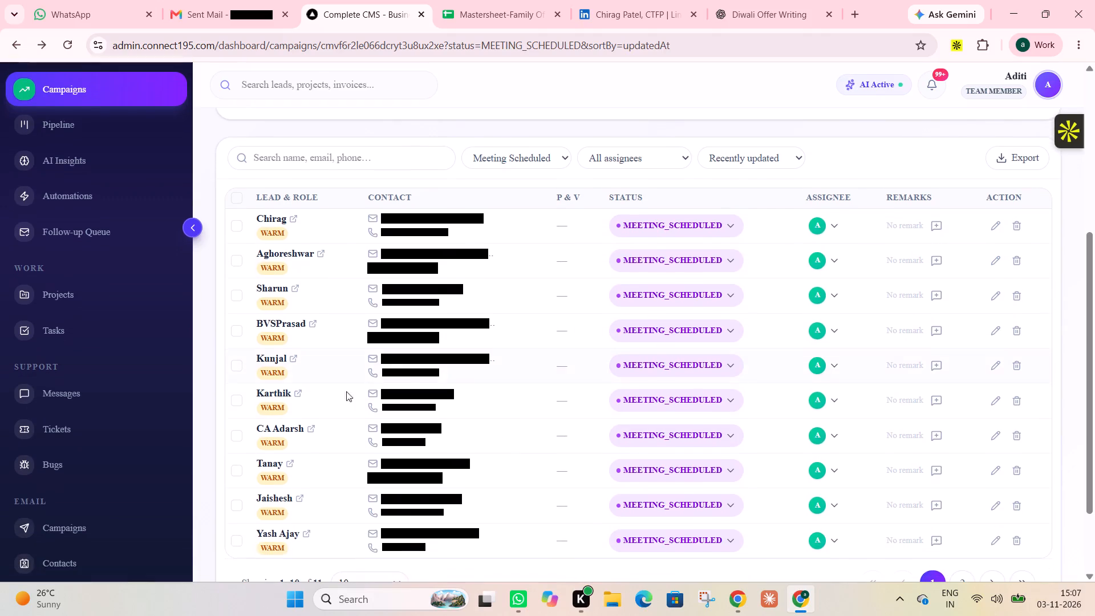
click(288, 395)
scroll(288, 395, down, 7)
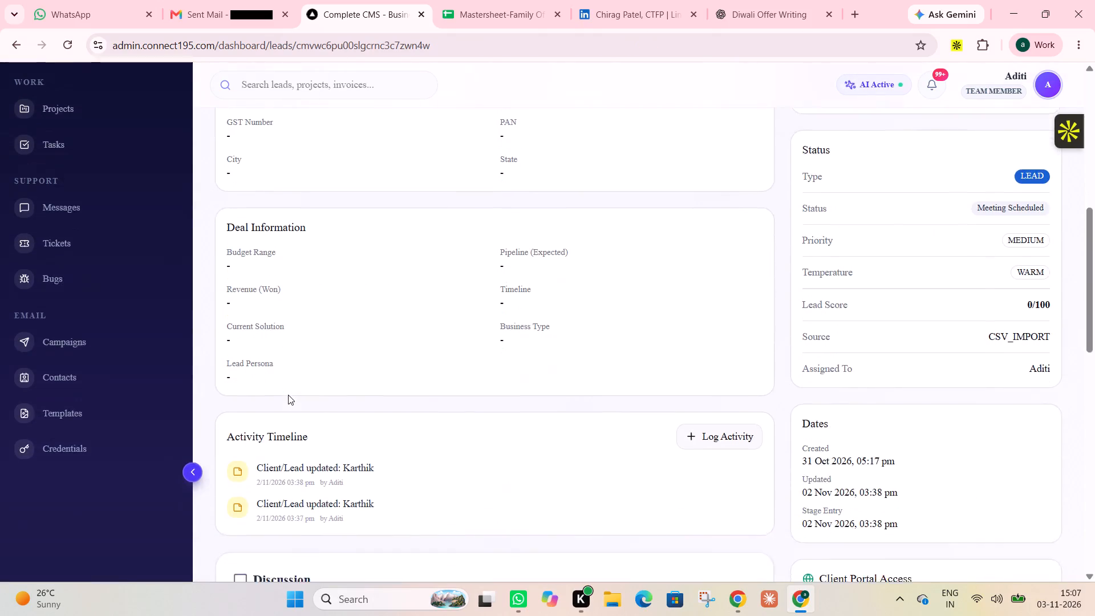
scroll(288, 395, down, 1)
scroll(288, 395, up, 1)
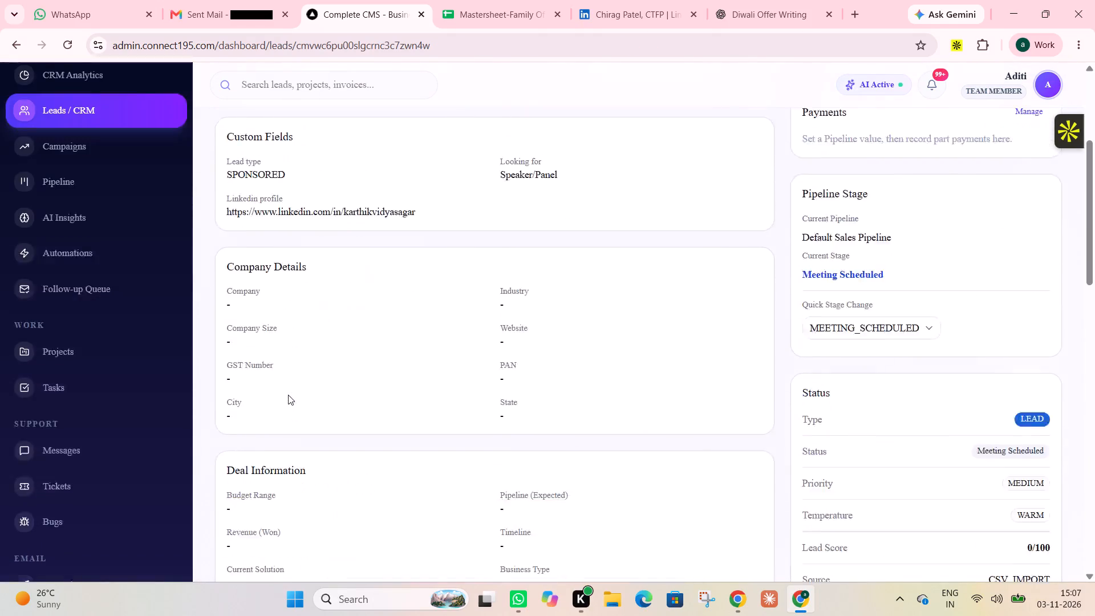
scroll(257, 213, up, 3)
click(232, 152)
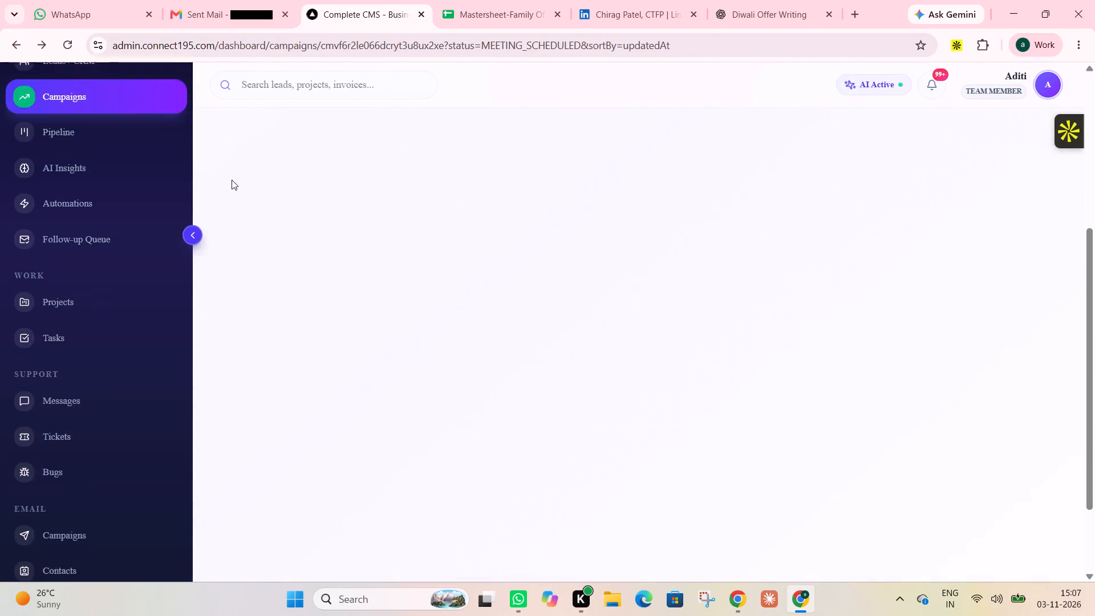
scroll(270, 331, down, 1)
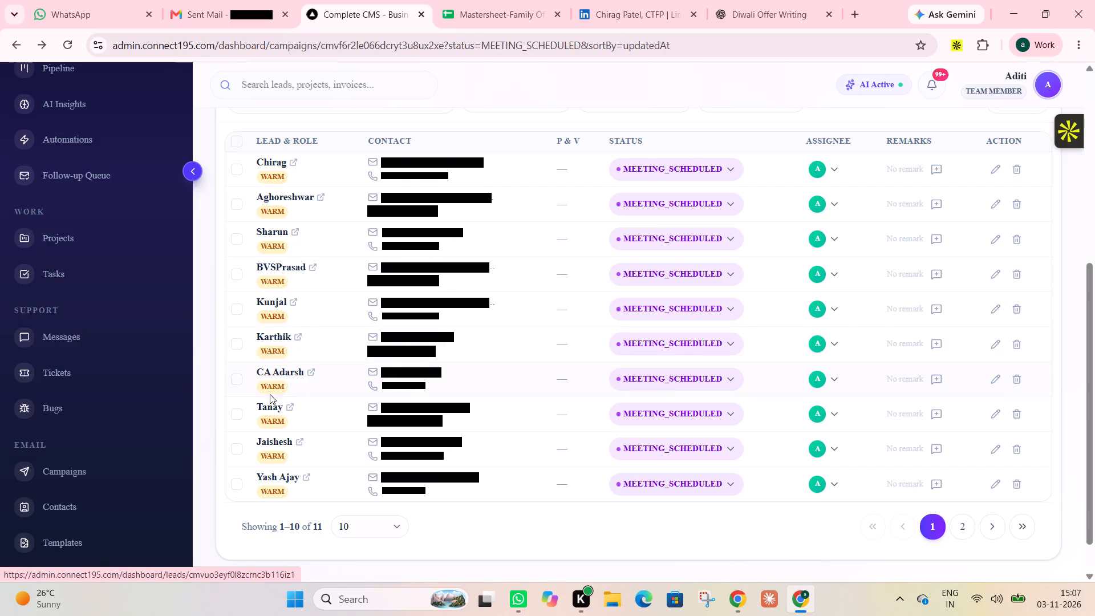
click(271, 441)
scroll(271, 441, down, 6)
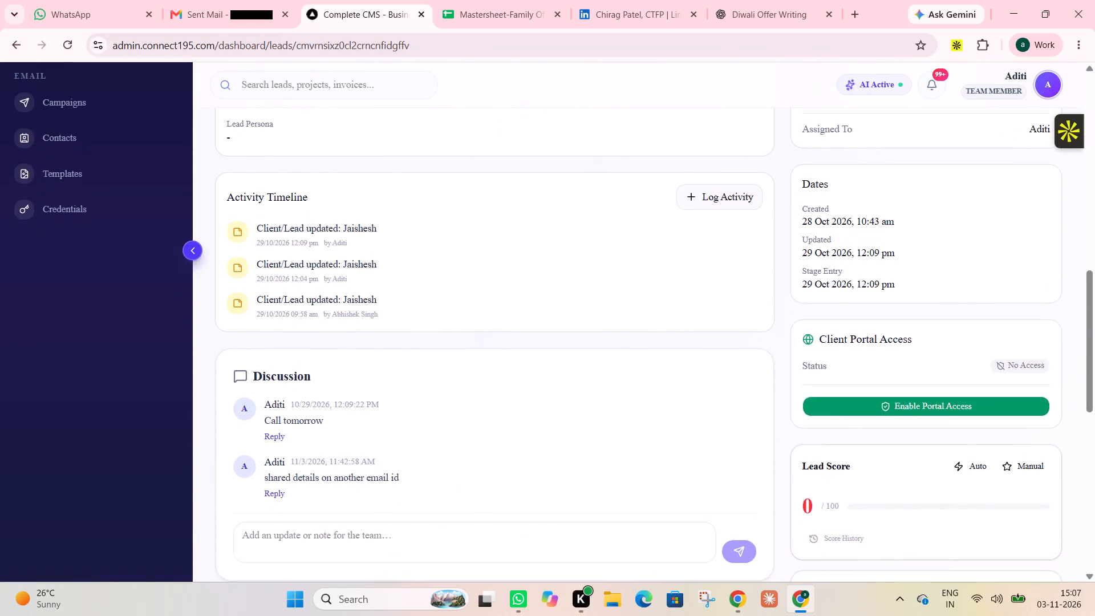
scroll(237, 222, up, 5)
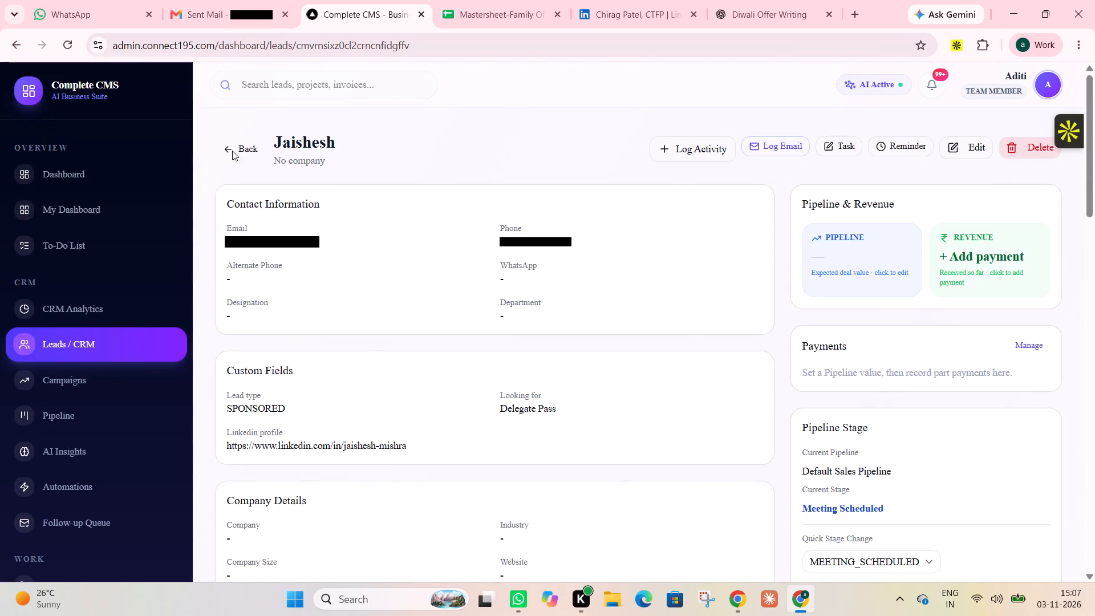
Review the activity timelines and discussion notes of the leads Tanay and Kunjal in the Meeting Scheduled list.
click(229, 149)
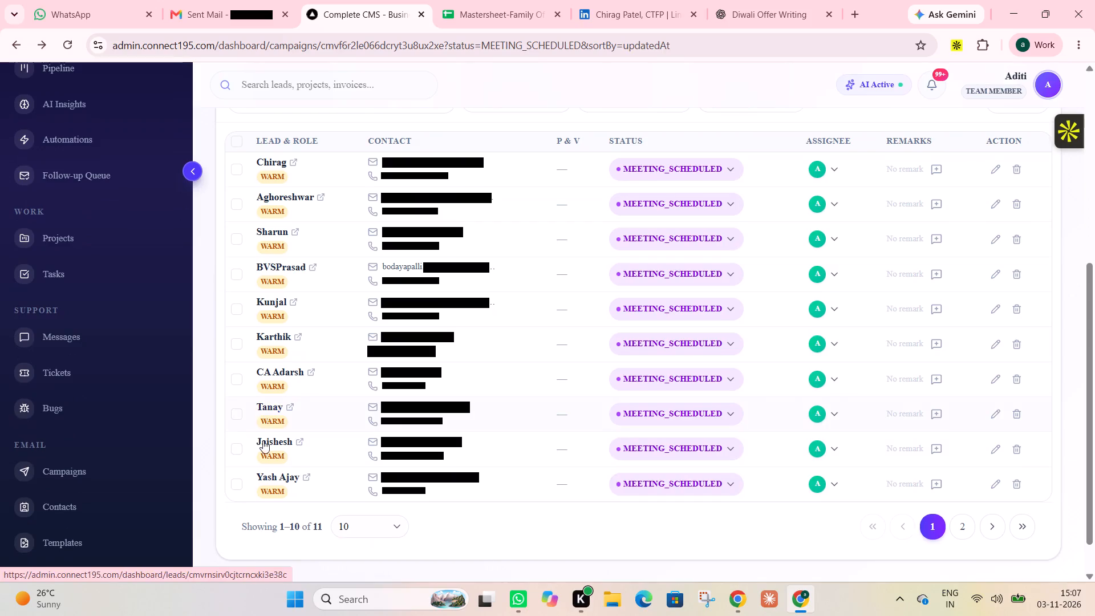
click(272, 415)
click(267, 411)
scroll(267, 411, down, 7)
scroll(267, 411, up, 1)
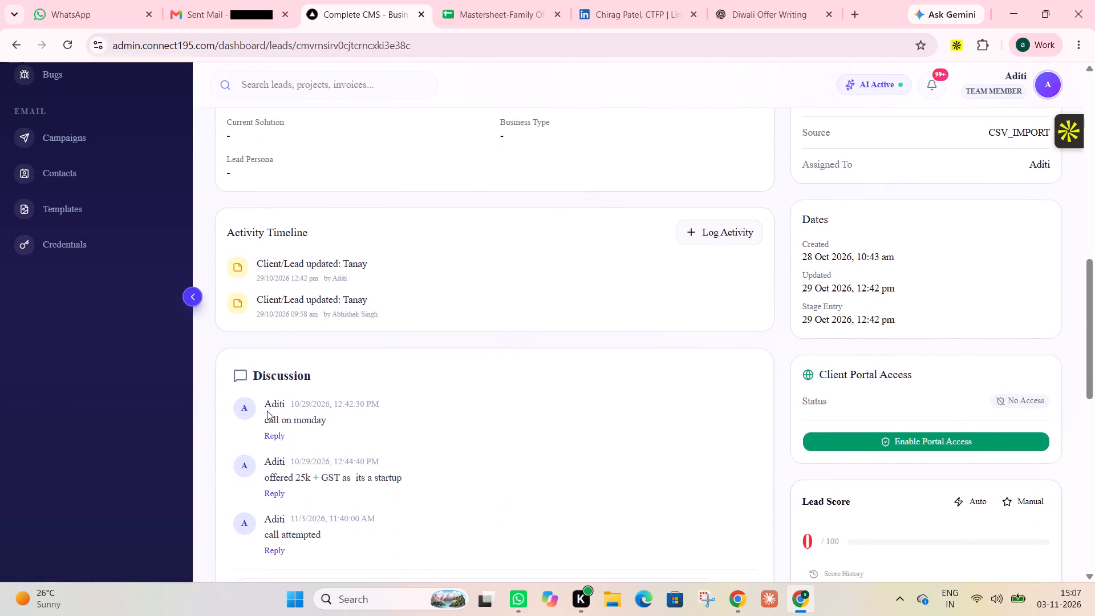
scroll(267, 411, up, 1)
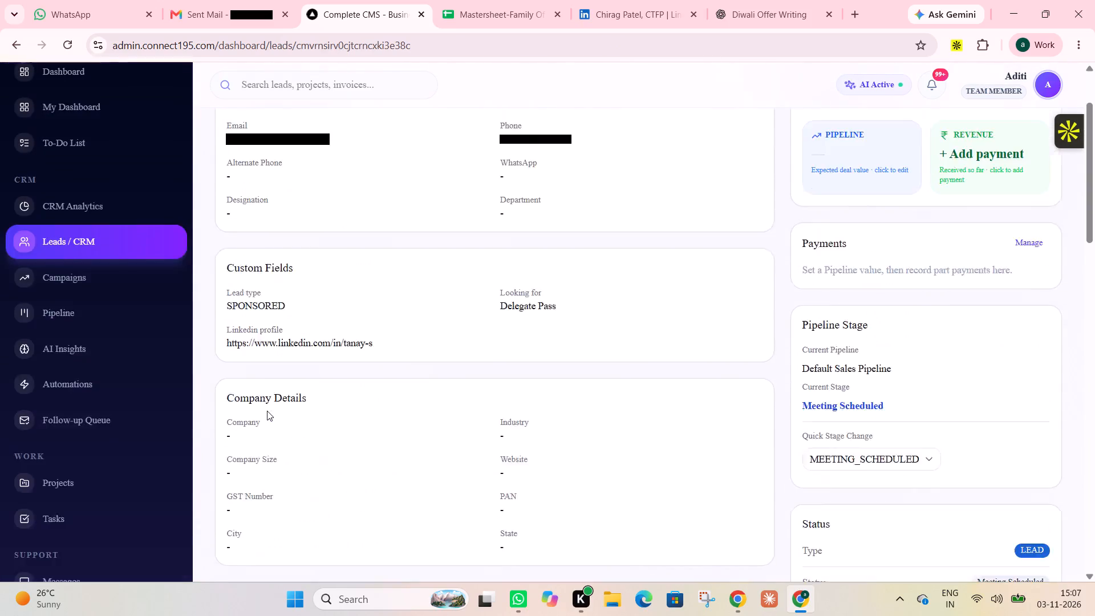
scroll(271, 255, up, 4)
click(230, 154)
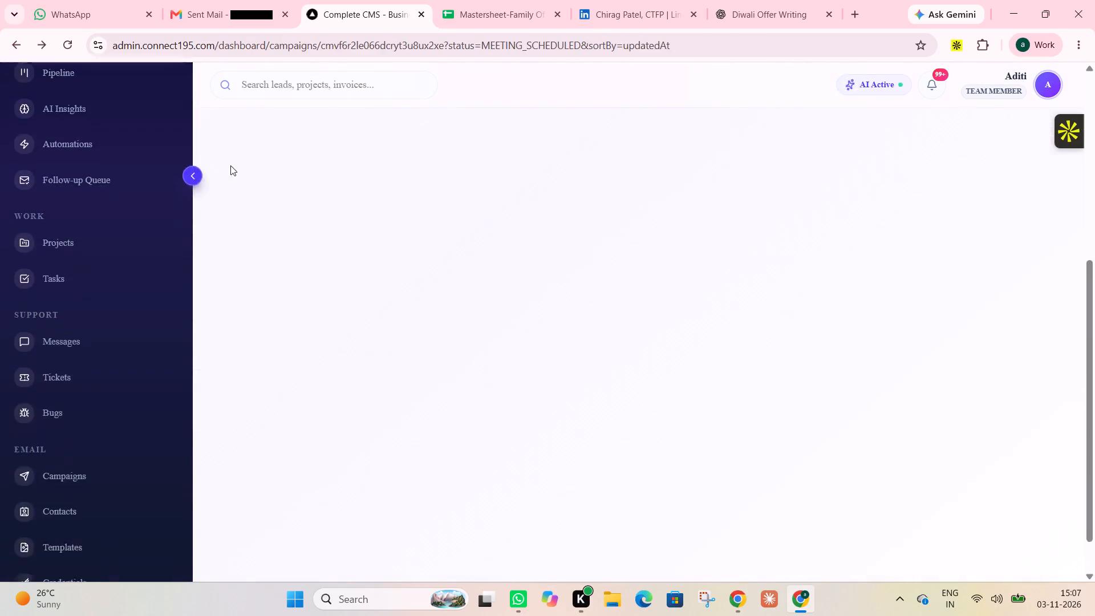
click(273, 299)
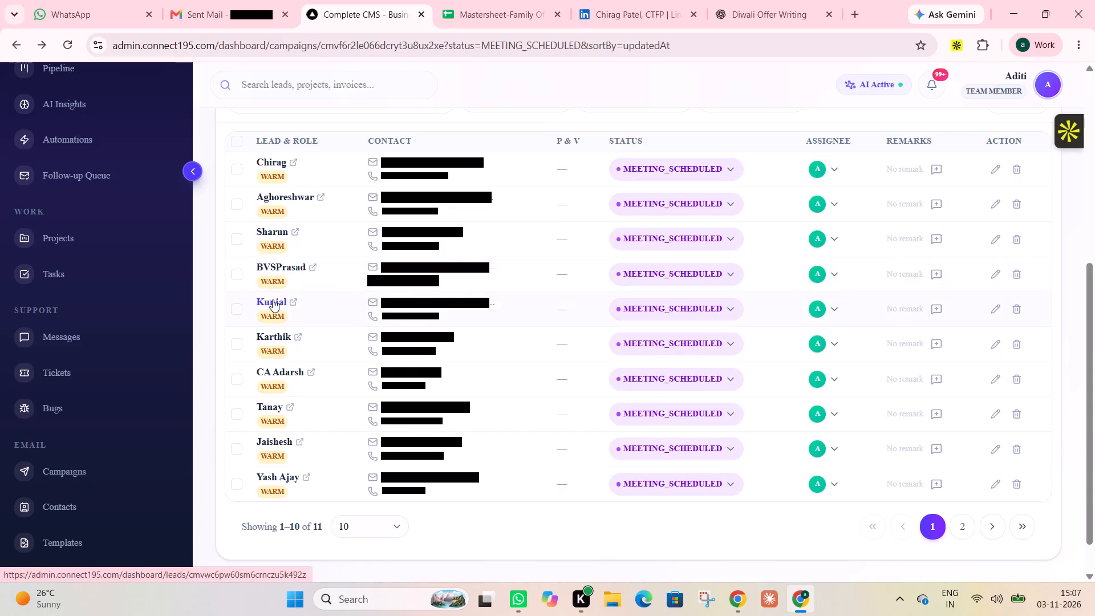
scroll(273, 299, down, 7)
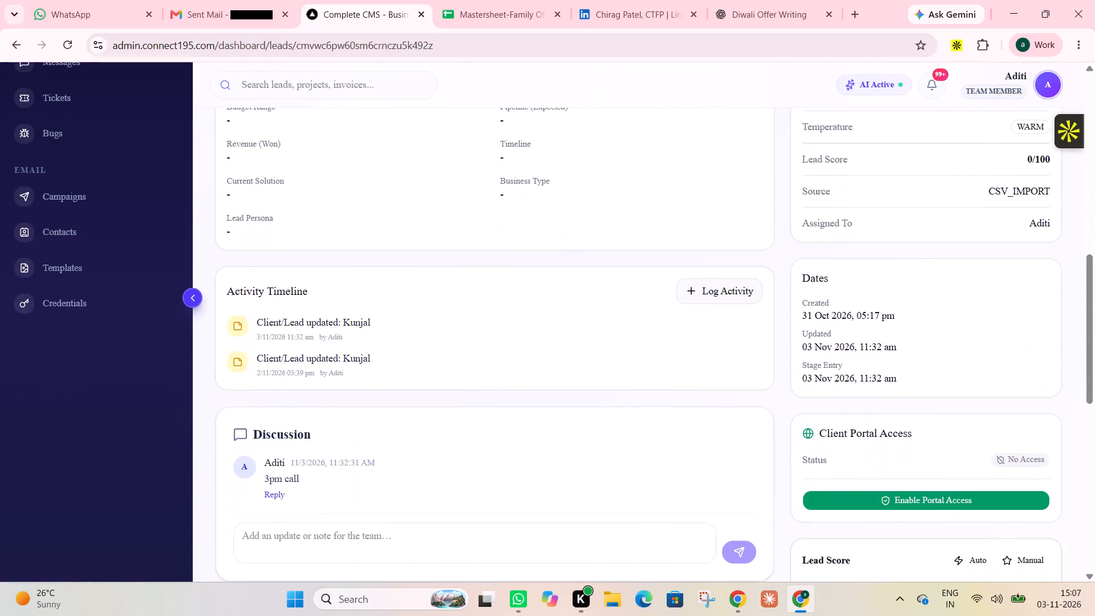
scroll(273, 299, down, 1)
scroll(273, 299, up, 3)
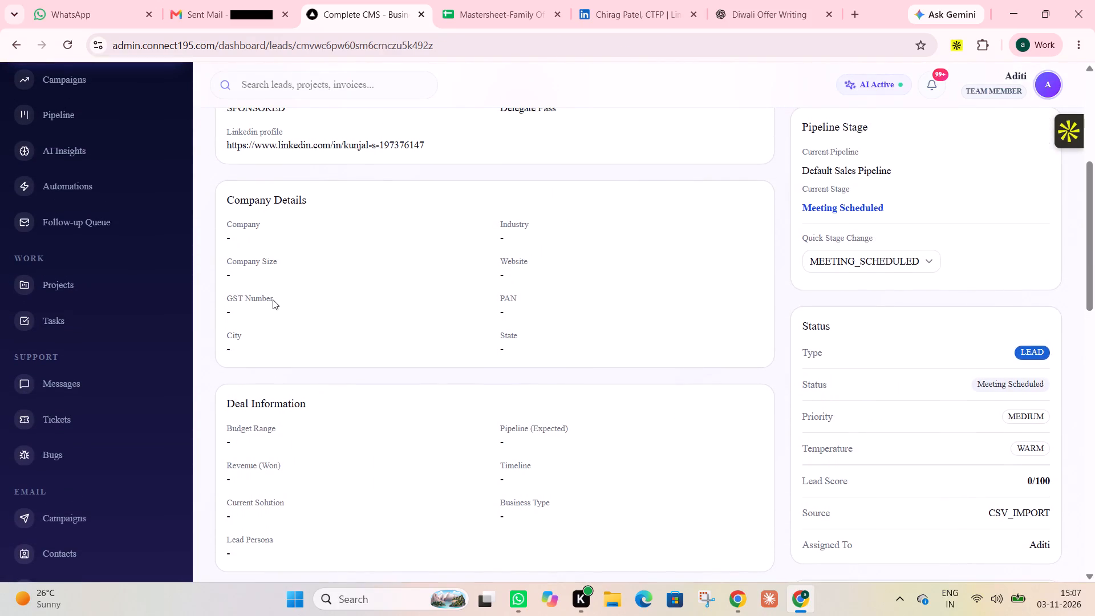
scroll(273, 299, up, 3)
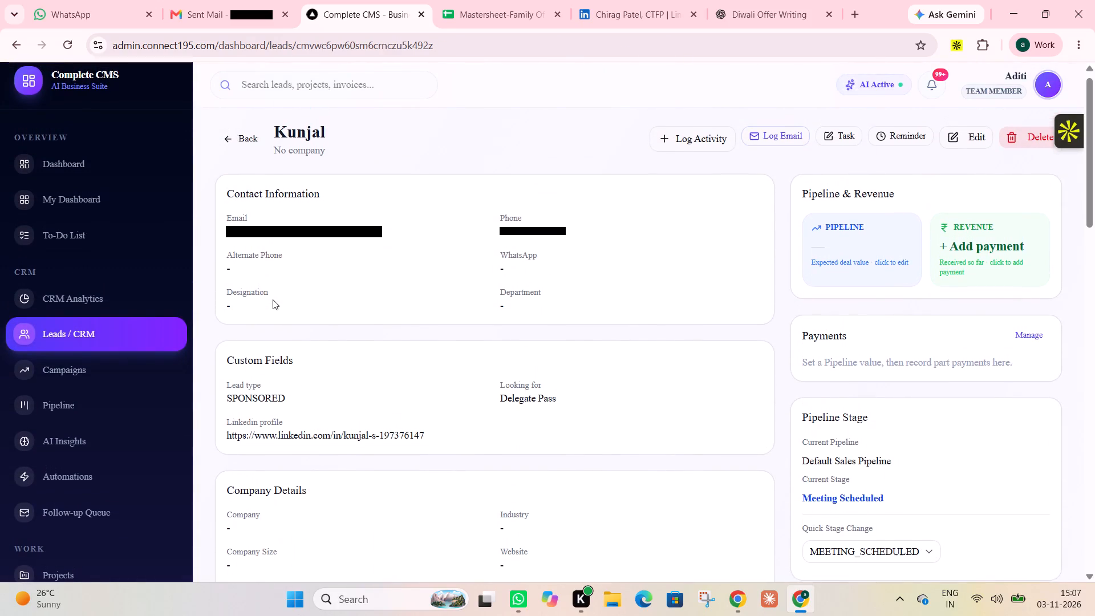
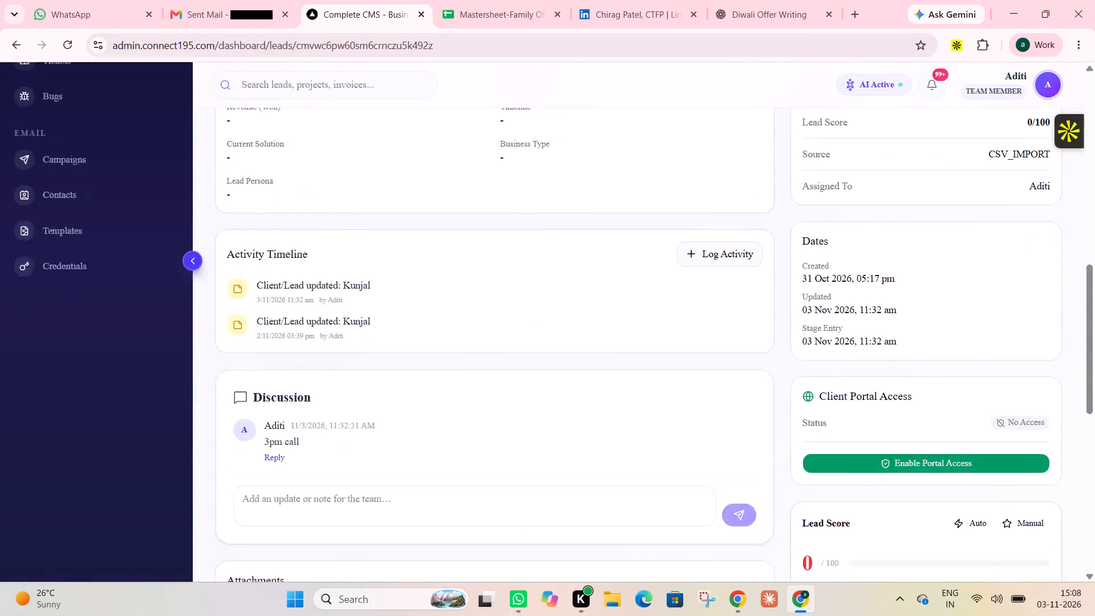
Enter the note "Call Attempt" as a new discussion update on Kunjal's lead record.
scroll(423, 437, down, 4)
scroll(356, 356, up, 1)
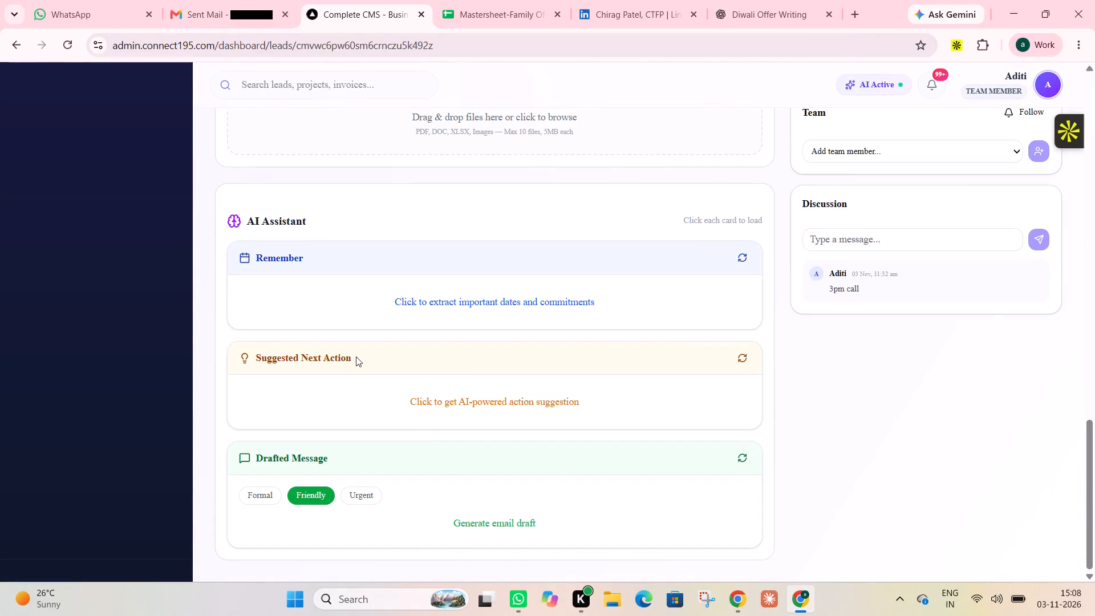
scroll(356, 356, up, 4)
click(338, 377)
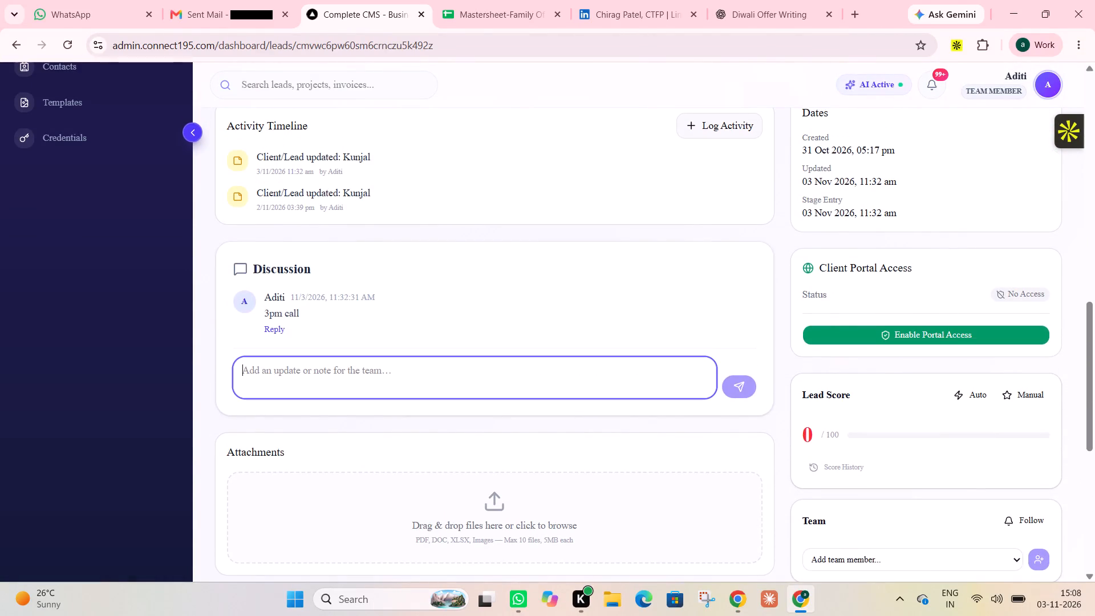
text(Ca)
text(ll)
key(space)
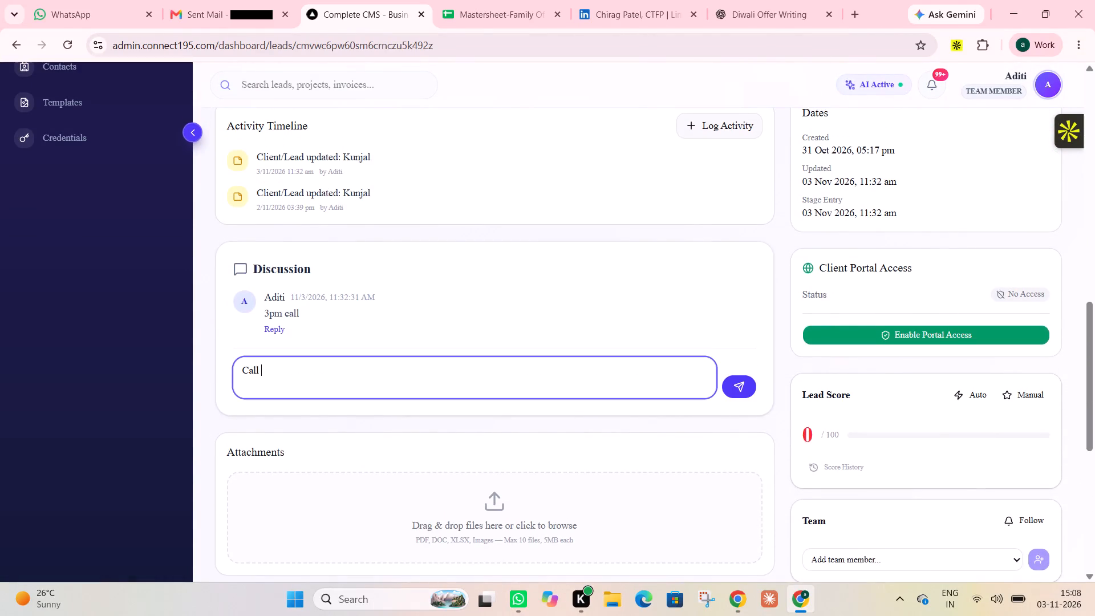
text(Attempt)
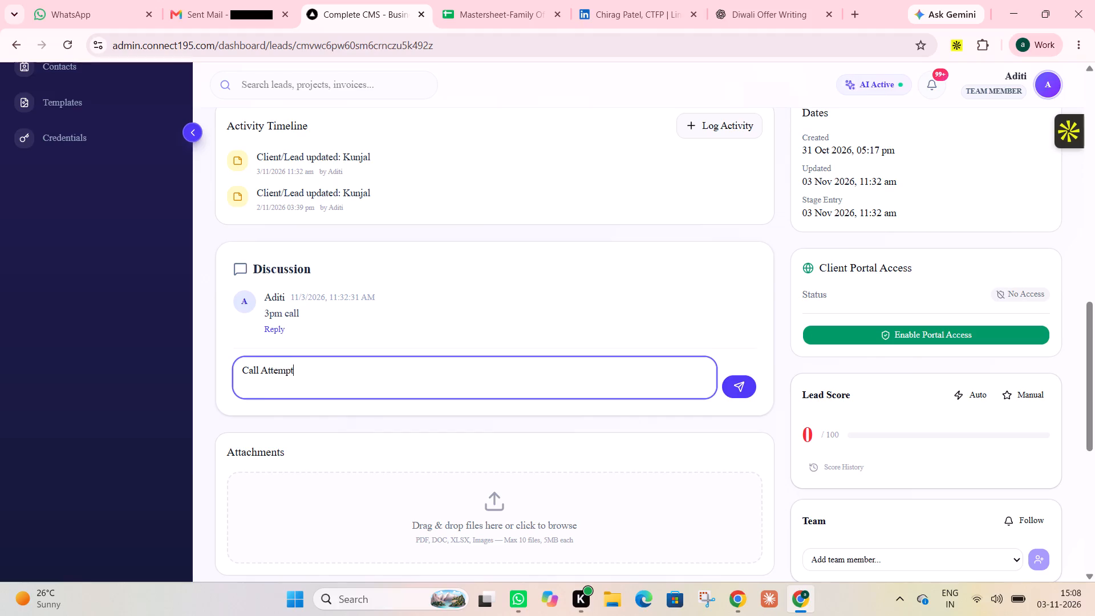
Complete the discussion note on Kunjal's lead record as "Call Attempted" and post it.
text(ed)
click(723, 383)
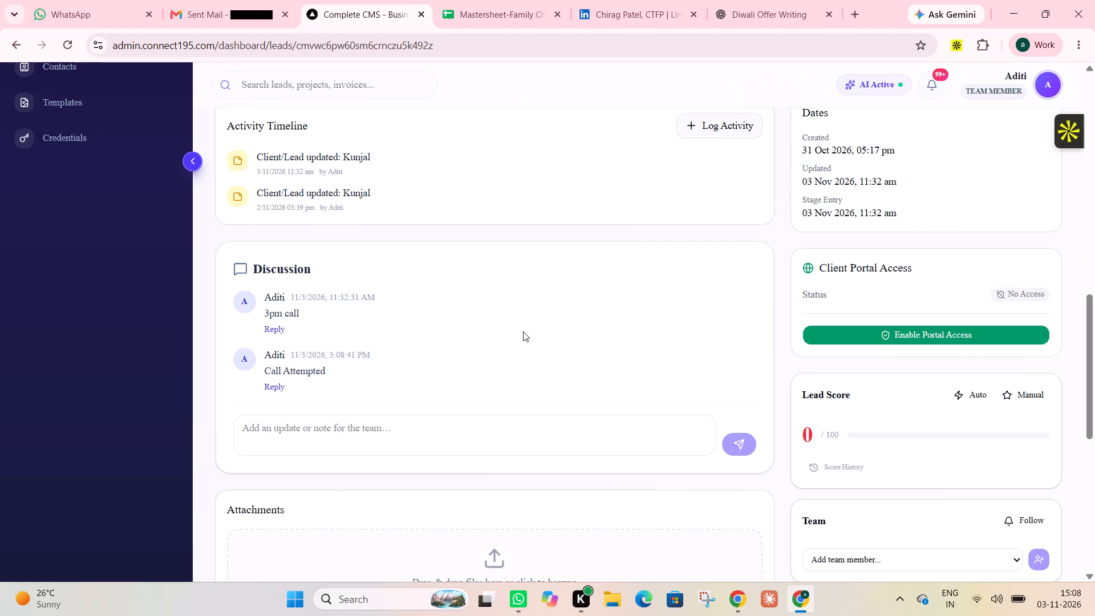
scroll(523, 331, up, 3)
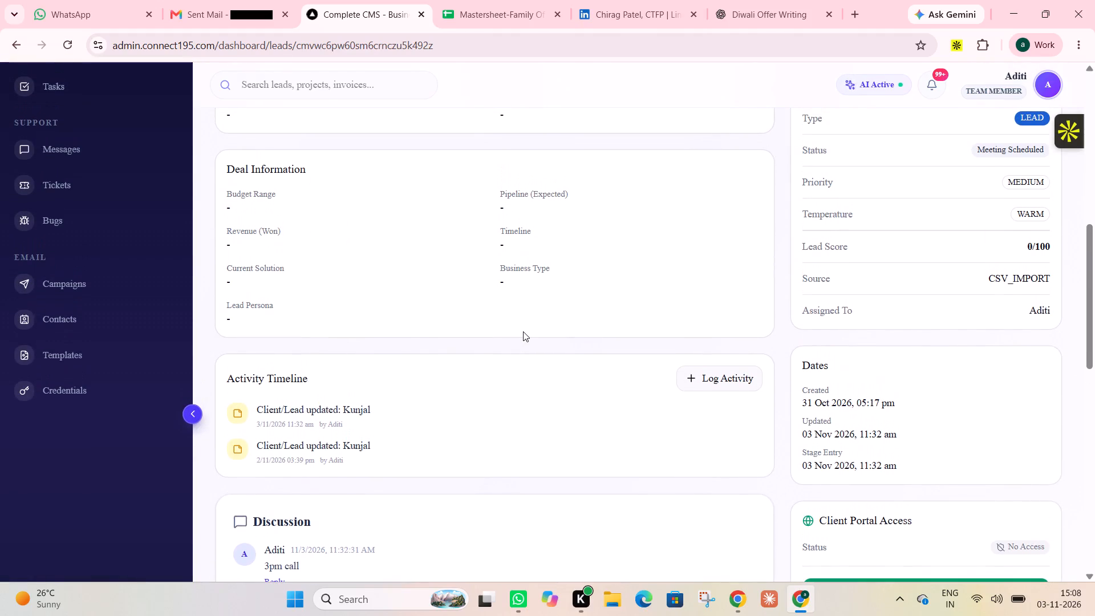
scroll(523, 331, up, 7)
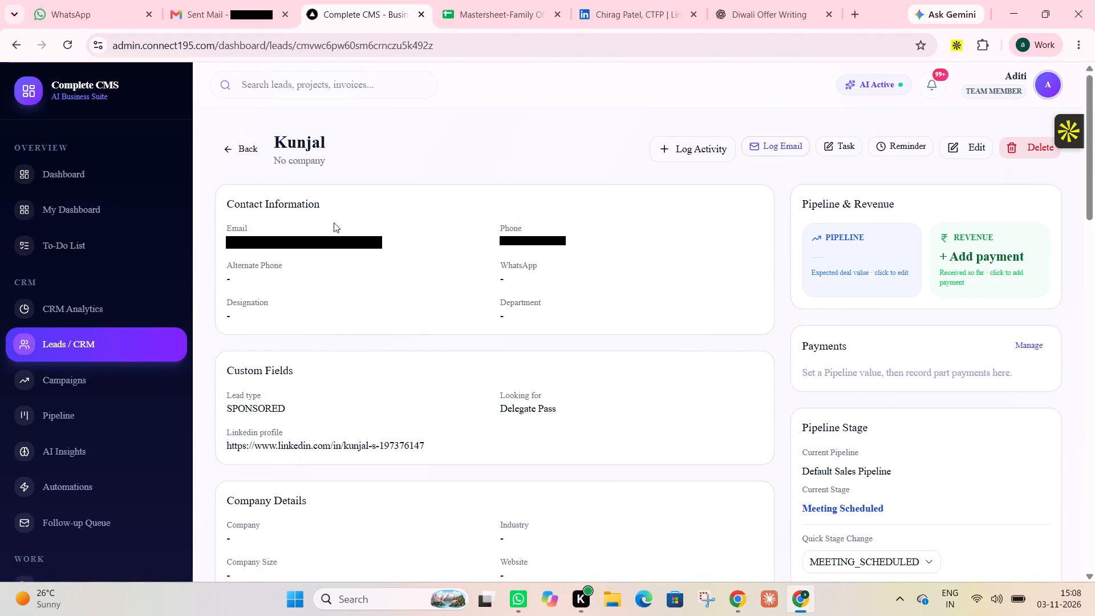
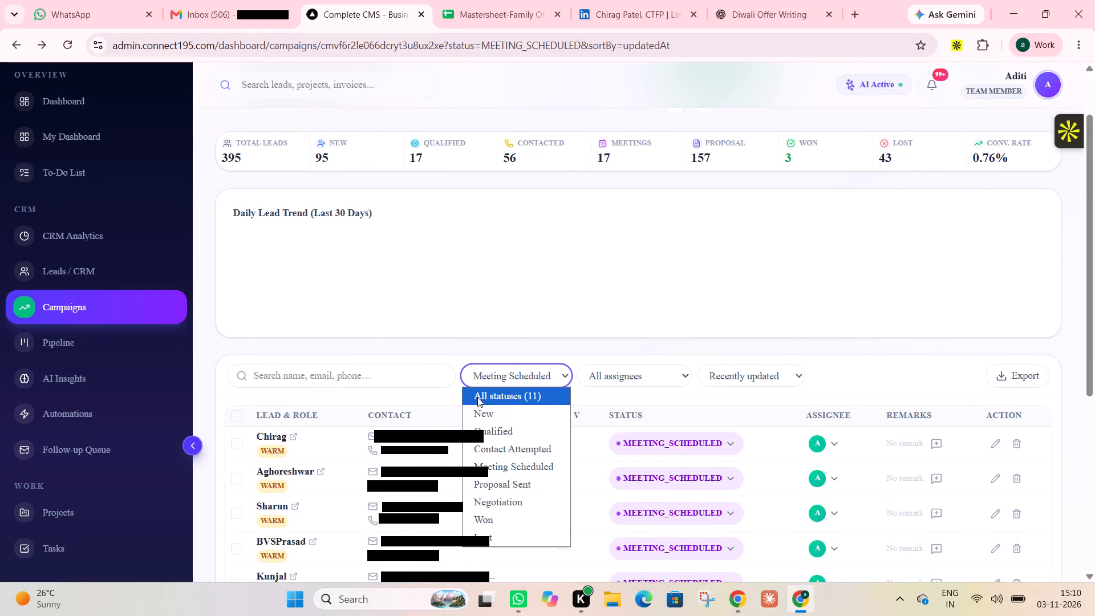
Reset the status filter to all statuses and search the campaign's lead list for "vi".
click(477, 397)
click(310, 374)
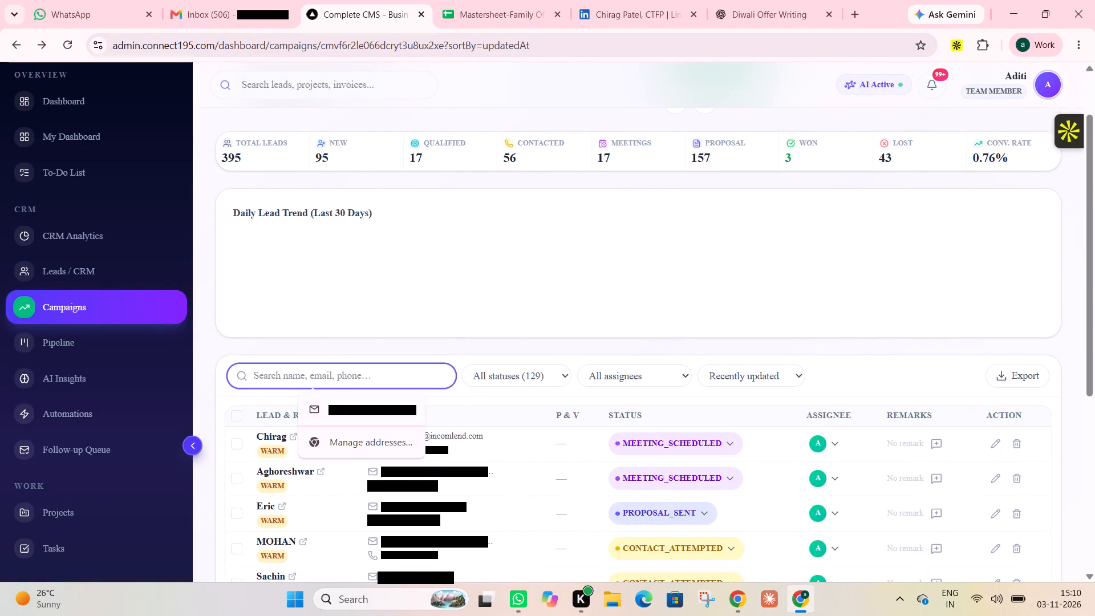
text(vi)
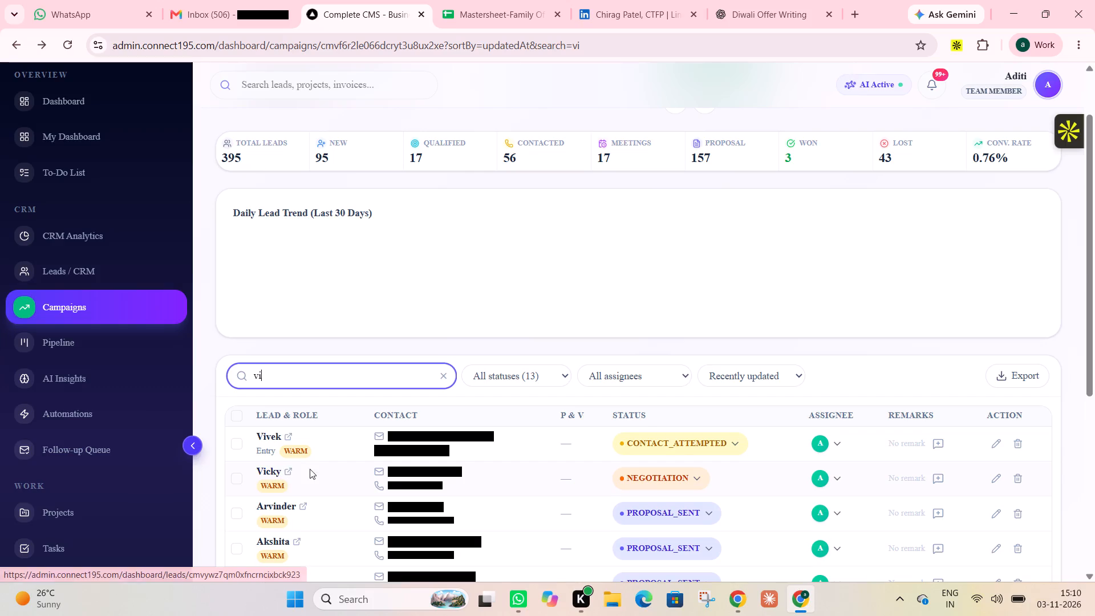
scroll(368, 478, down, 1)
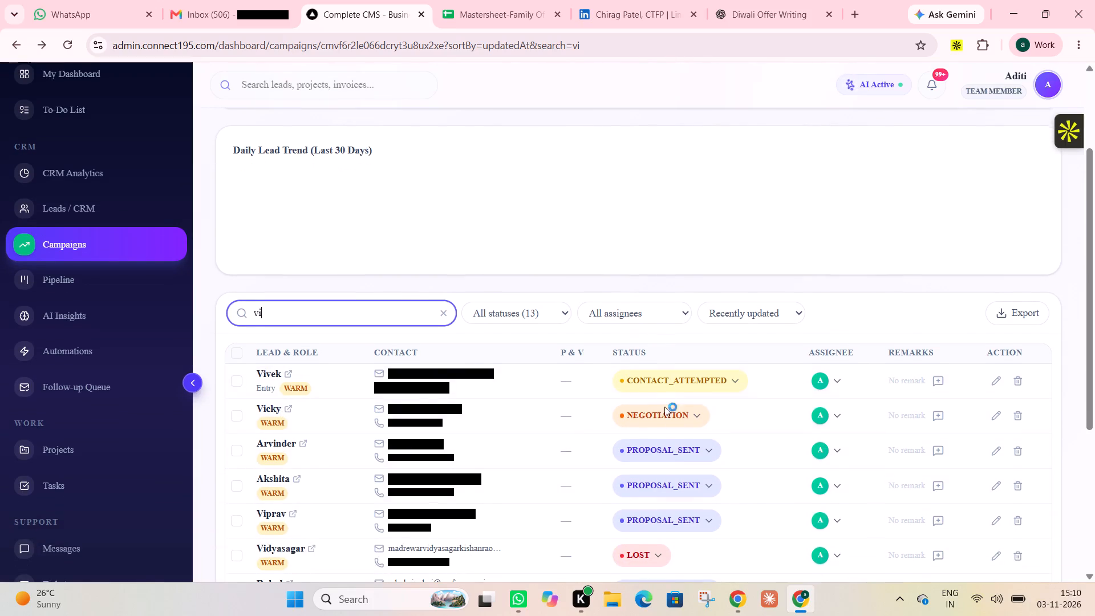
Filter the campaign leads matching "vi" to Negotiation status and assignee Aditi.
click(613, 309)
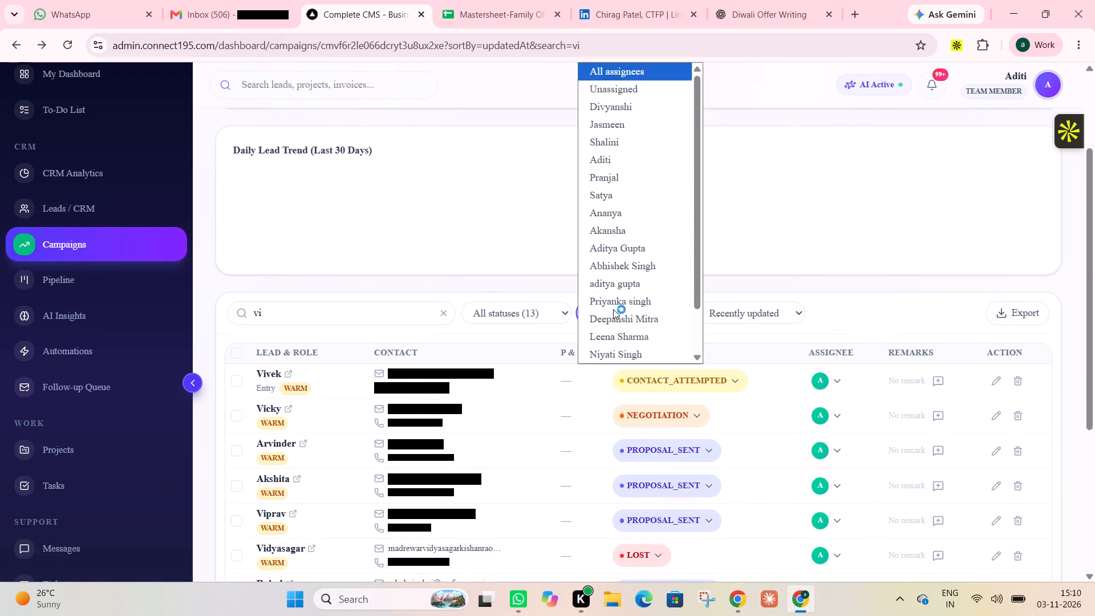
click(530, 321)
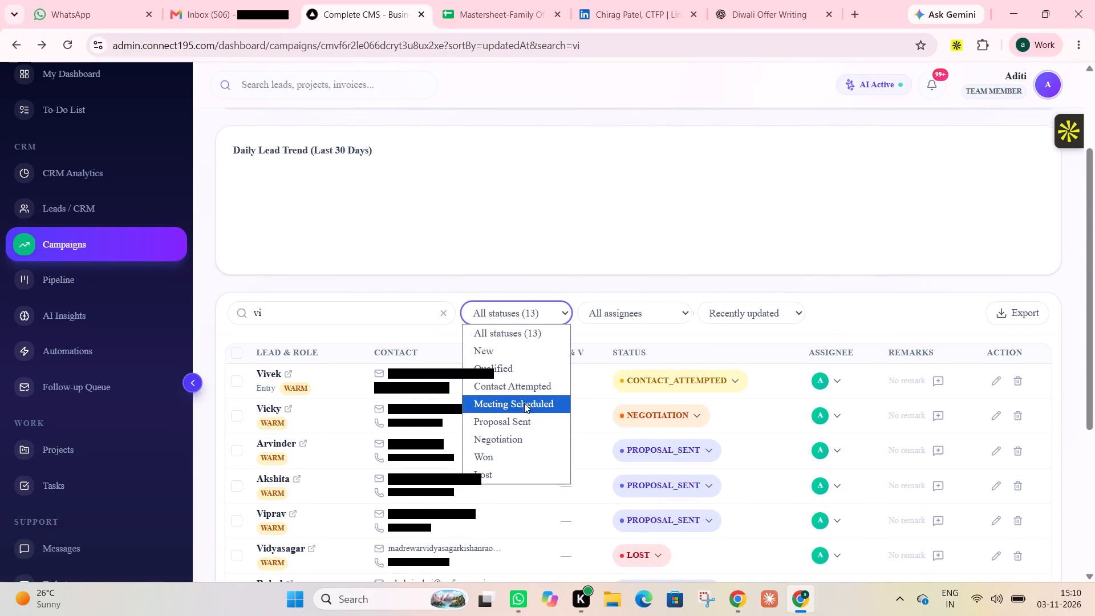
click(523, 441)
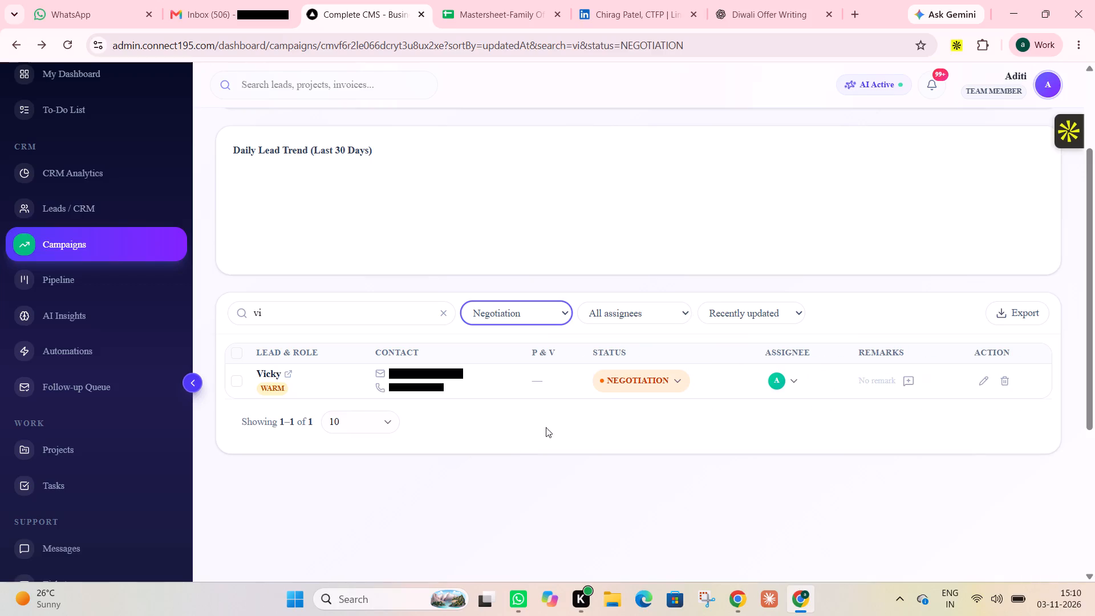
click(640, 315)
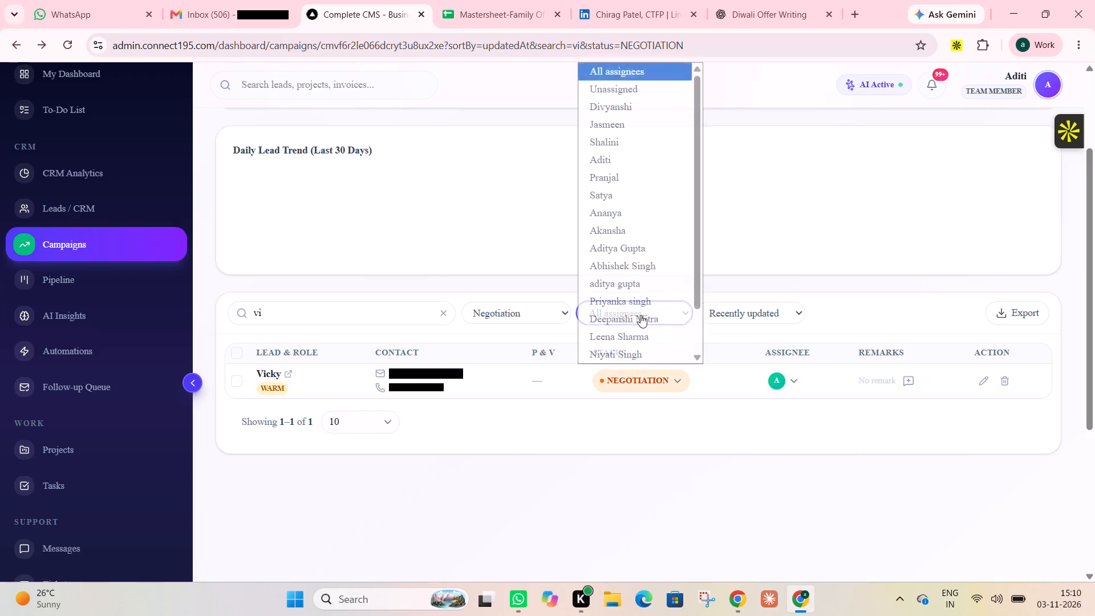
click(617, 160)
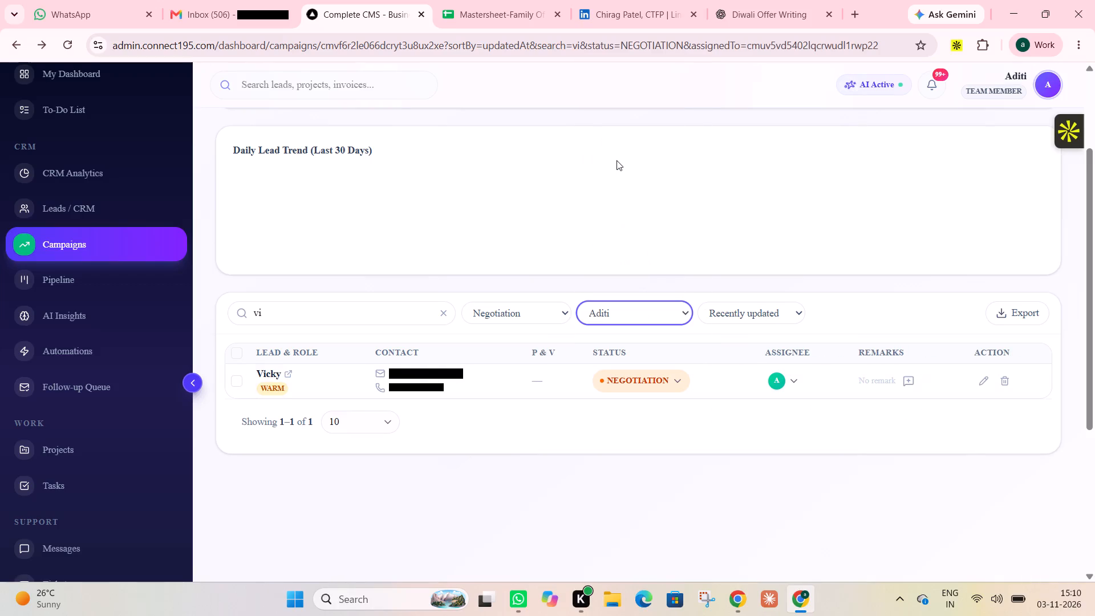
Change the status filter to Lost for the "vi" search, look over the matching leads and reload the page.
click(526, 309)
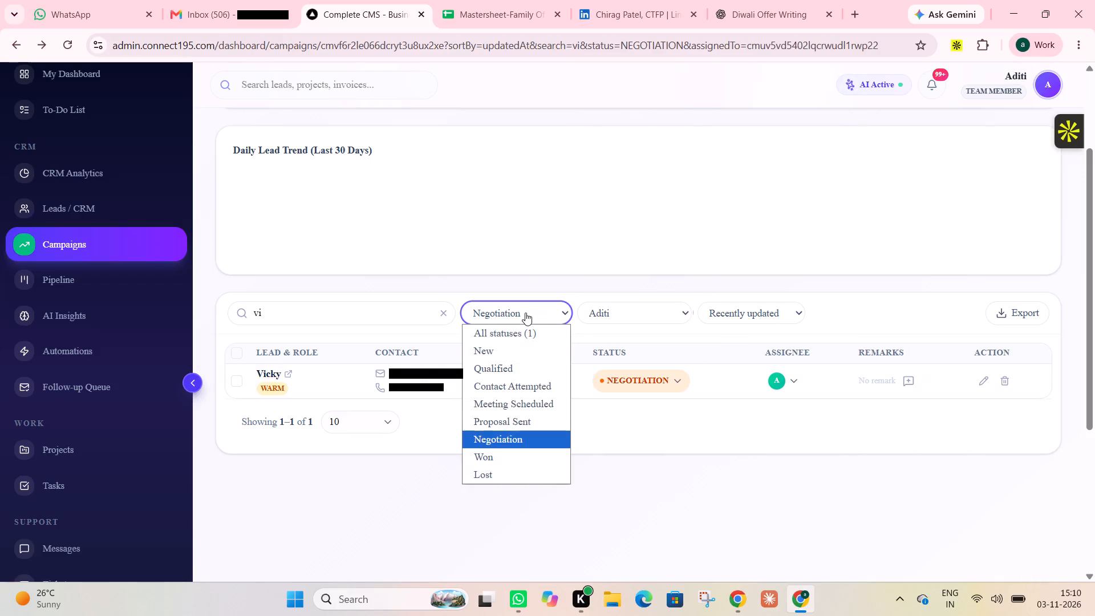
click(489, 502)
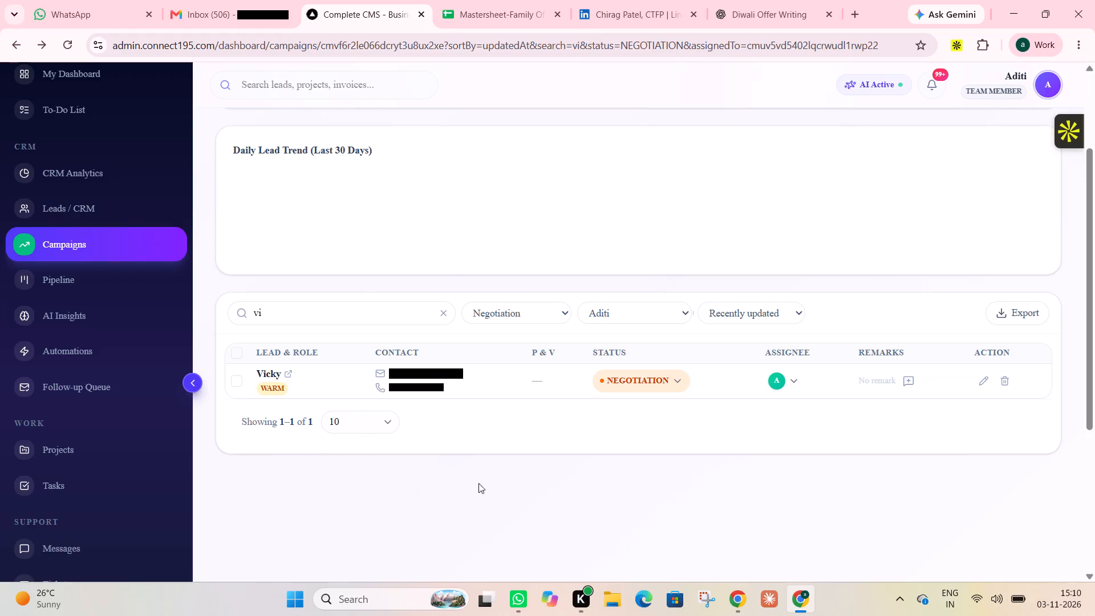
click(528, 319)
click(507, 468)
scroll(507, 468, down, 1)
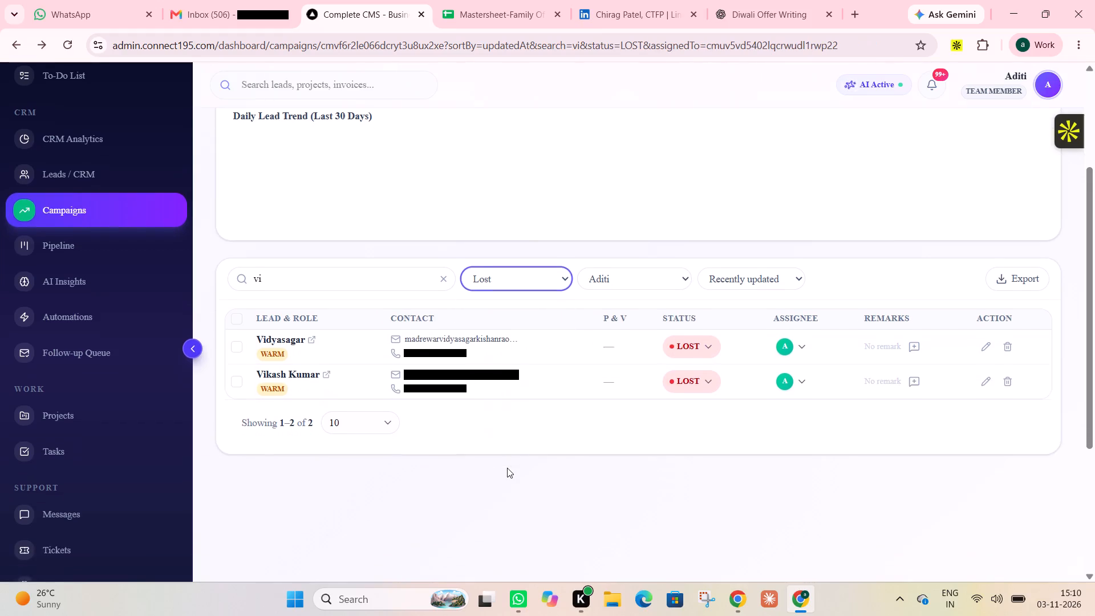
scroll(507, 468, down, 2)
scroll(507, 468, up, 2)
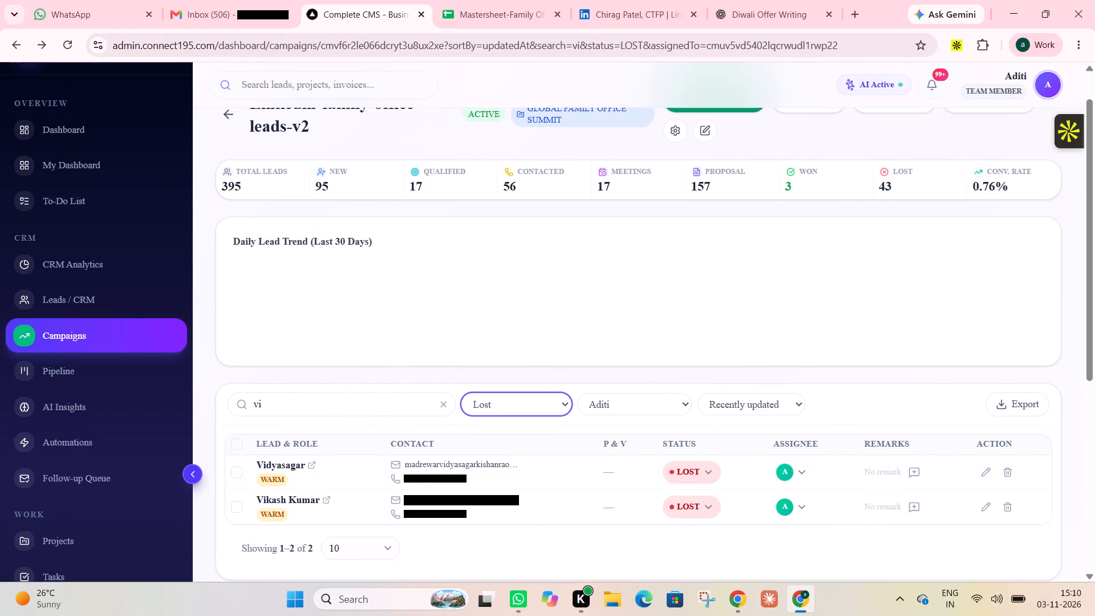
scroll(353, 237, up, 1)
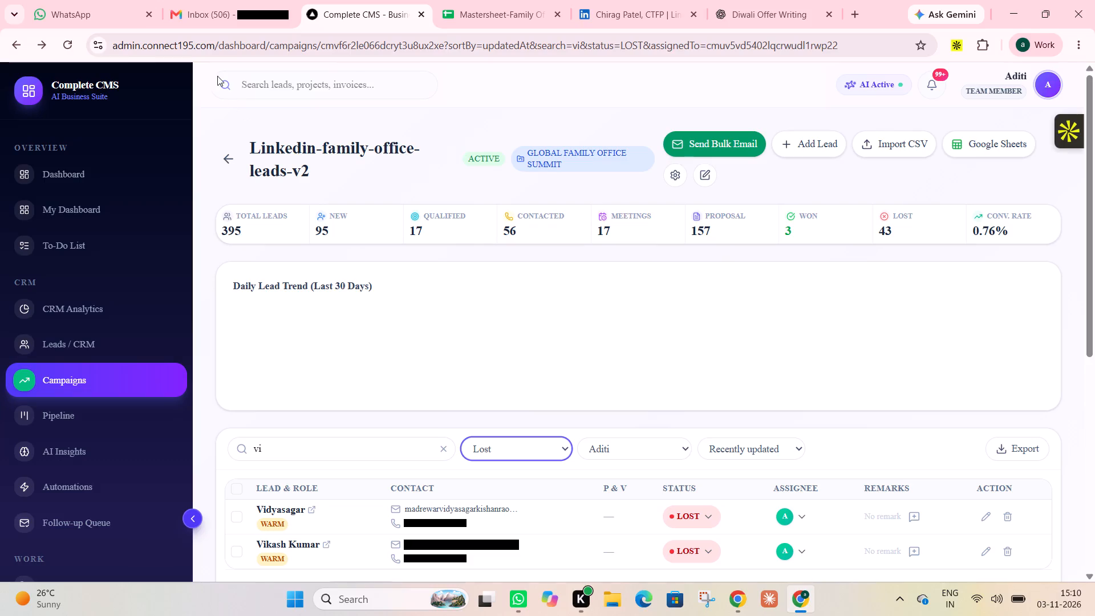
click(72, 47)
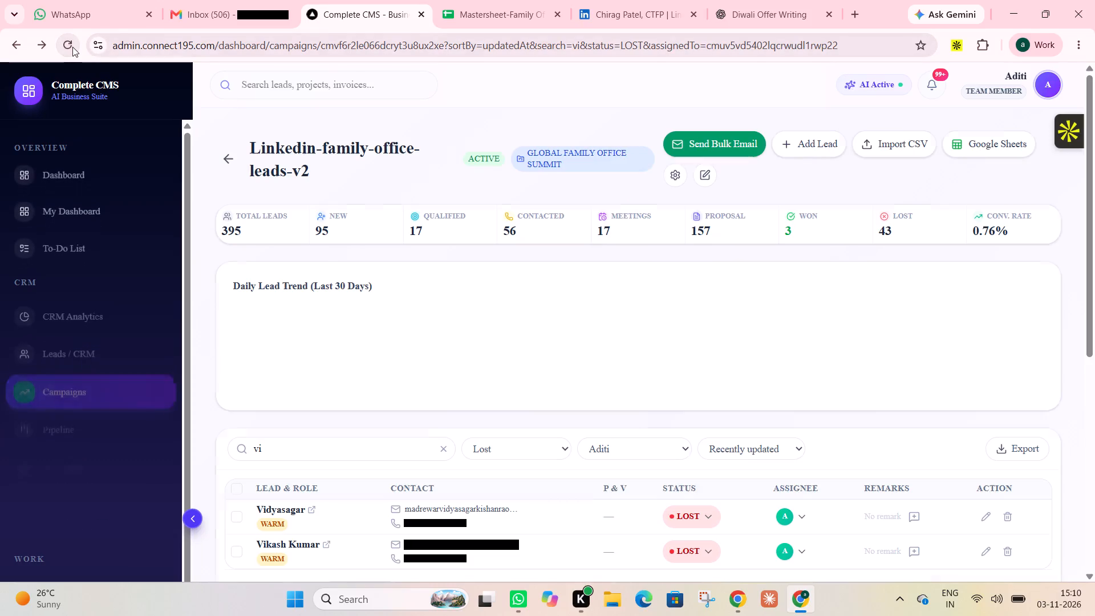
Replace the search term with "hr" to look up a lead among Aditi's Lost leads.
scroll(322, 260, down, 3)
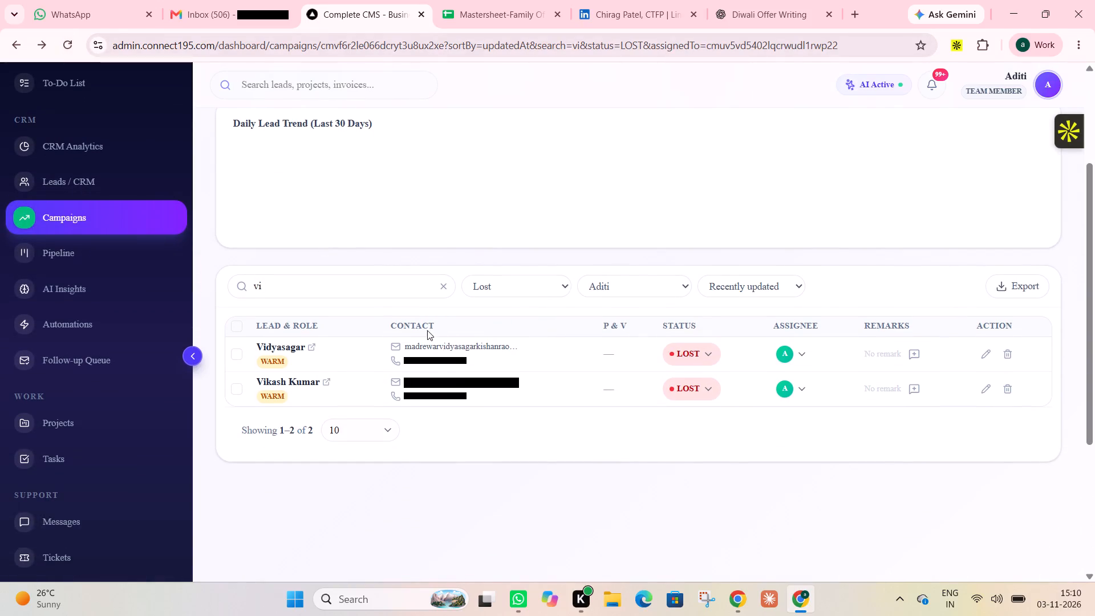
click(441, 288)
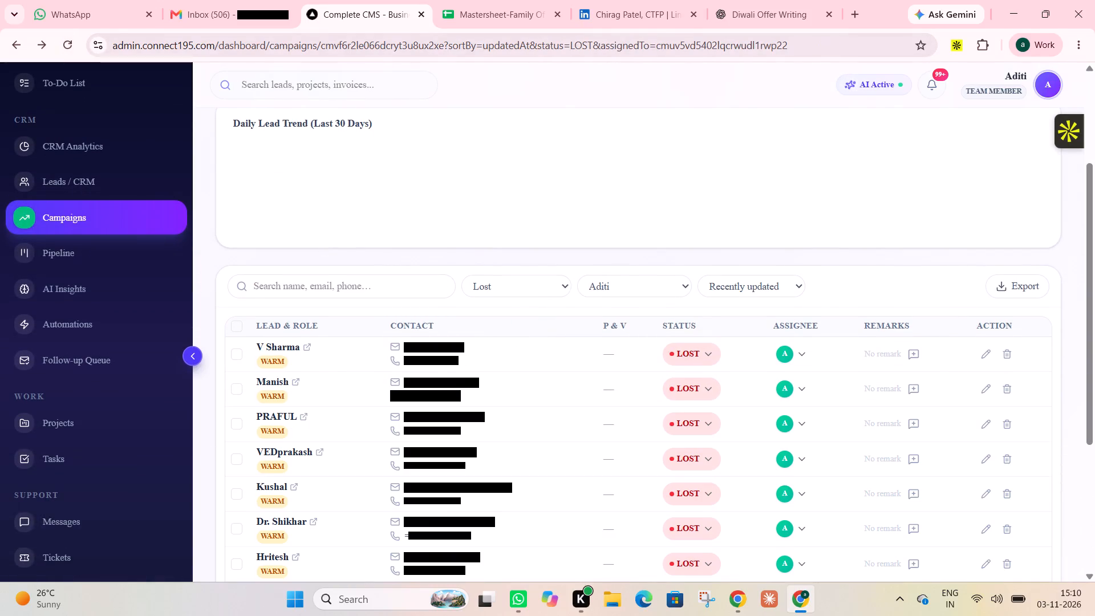
key(h)
click(431, 287)
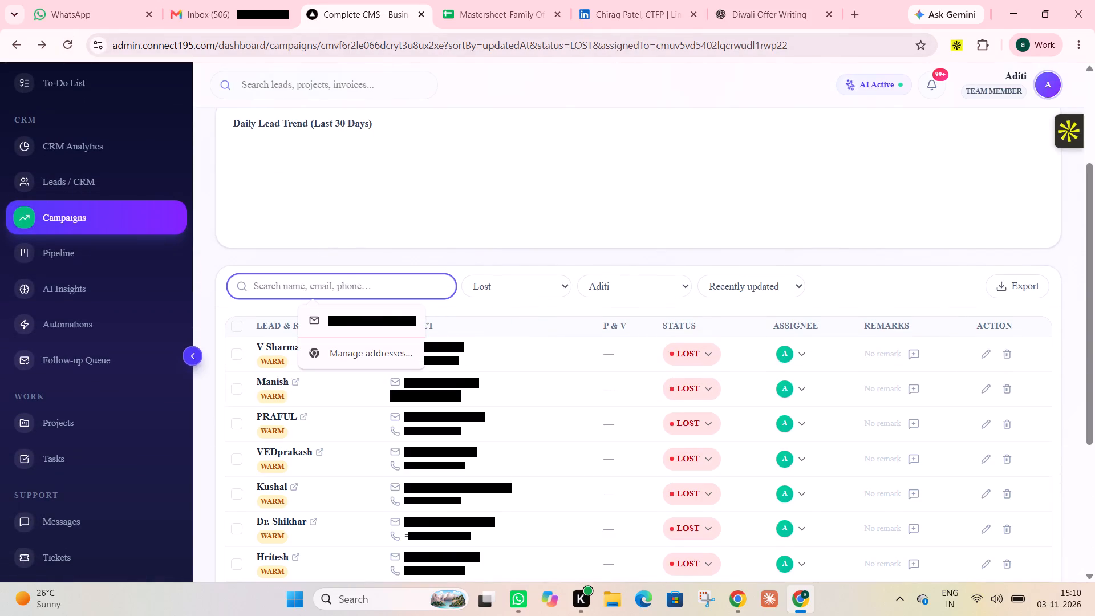
text(hr)
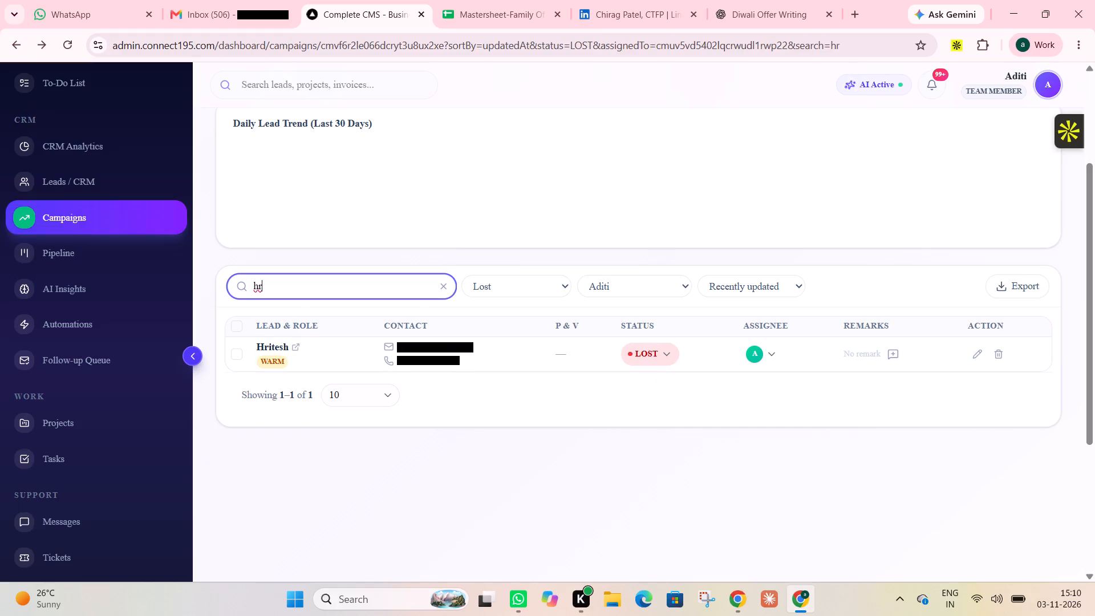
Clear the lead search and look through the first page of Aditi's Lost leads.
click(443, 290)
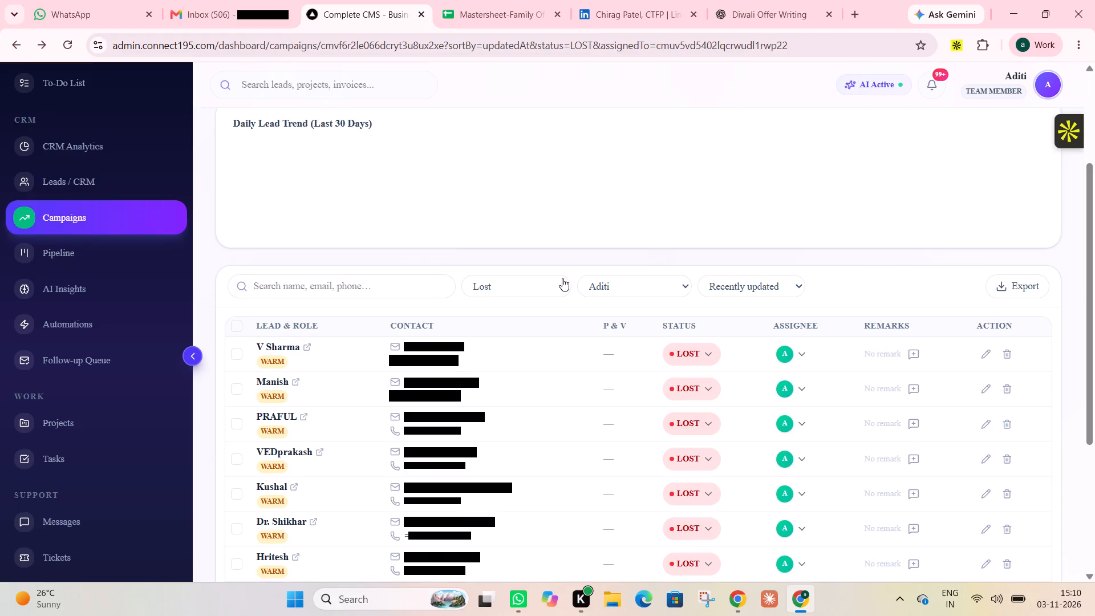
scroll(558, 289, down, 5)
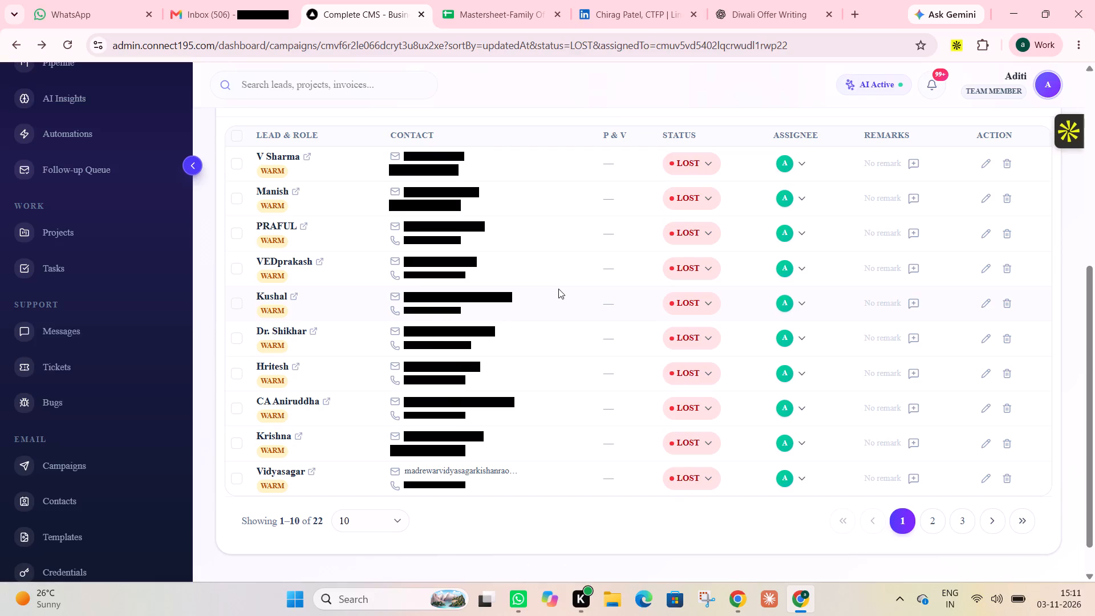
scroll(558, 289, up, 2)
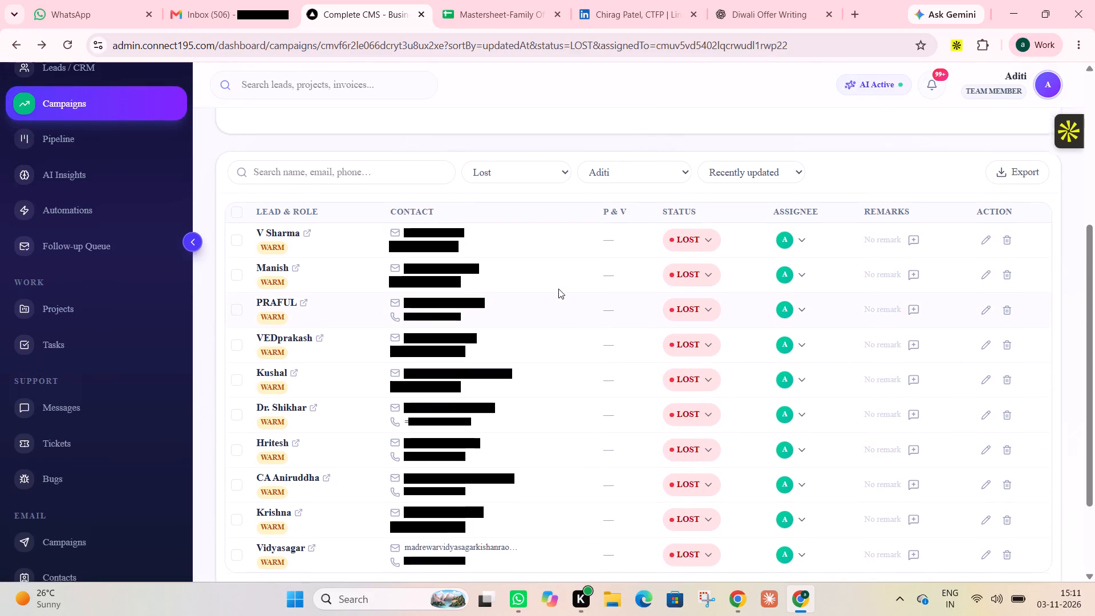
scroll(558, 289, up, 1)
View Aditi's leads by status, filtering first on Proposal Sent and finally on New.
click(550, 169)
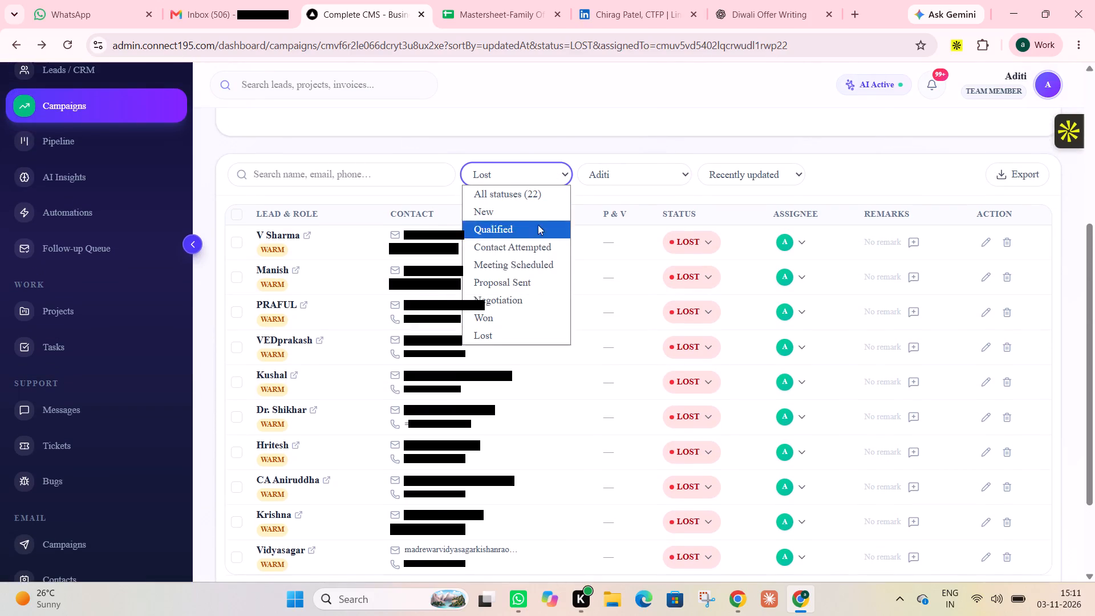
click(527, 290)
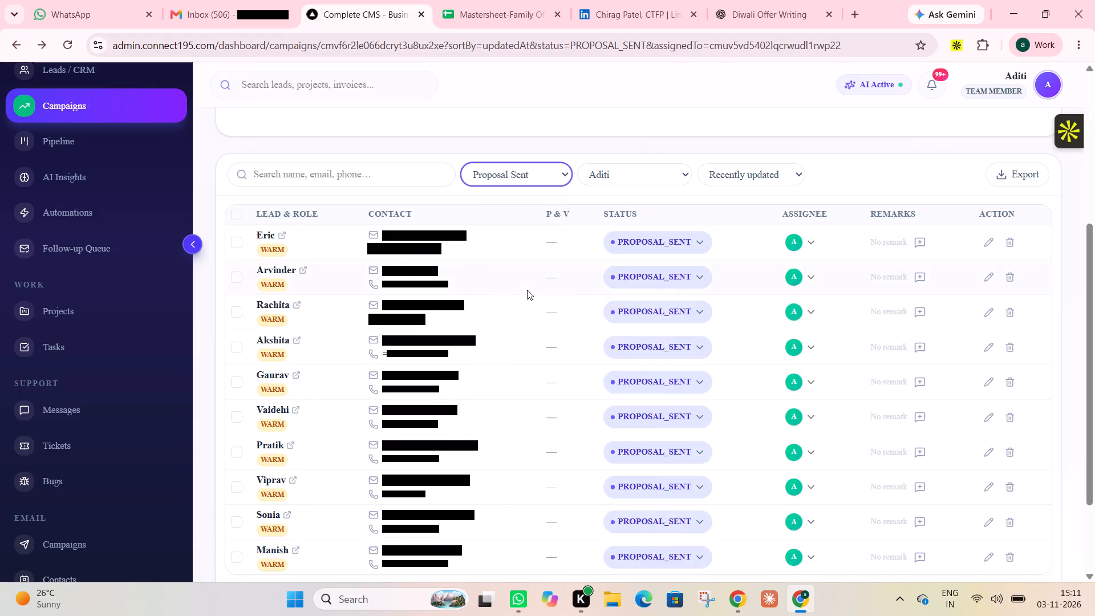
click(528, 183)
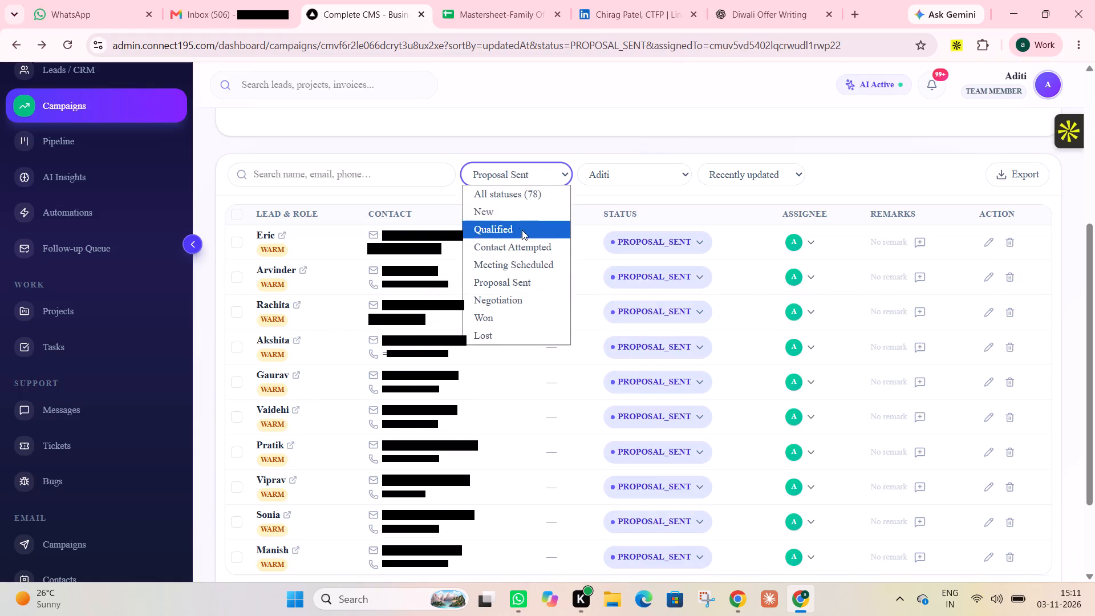
click(517, 213)
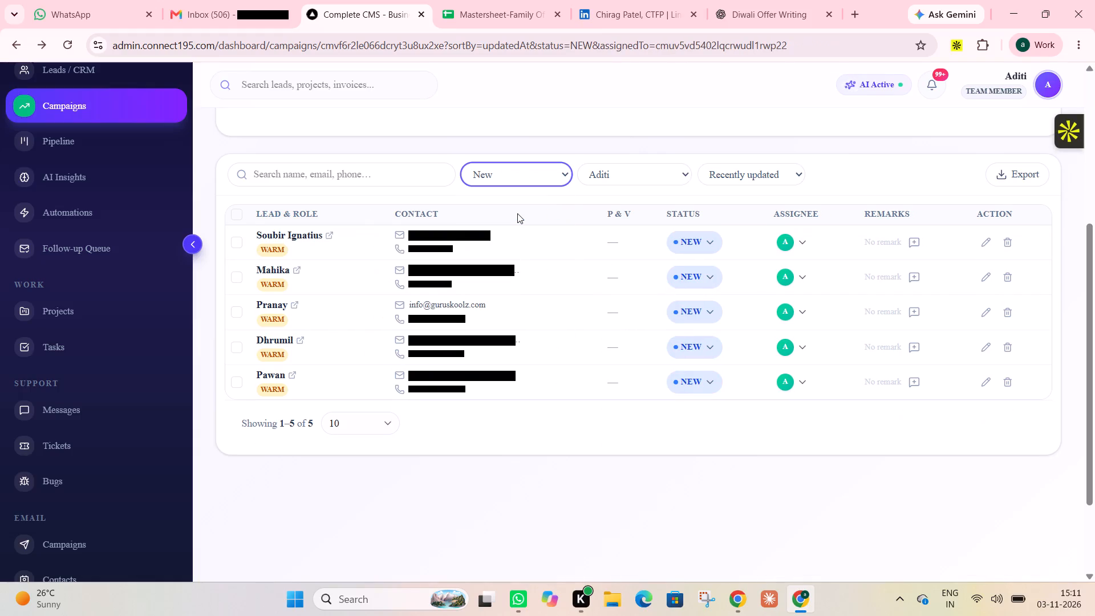
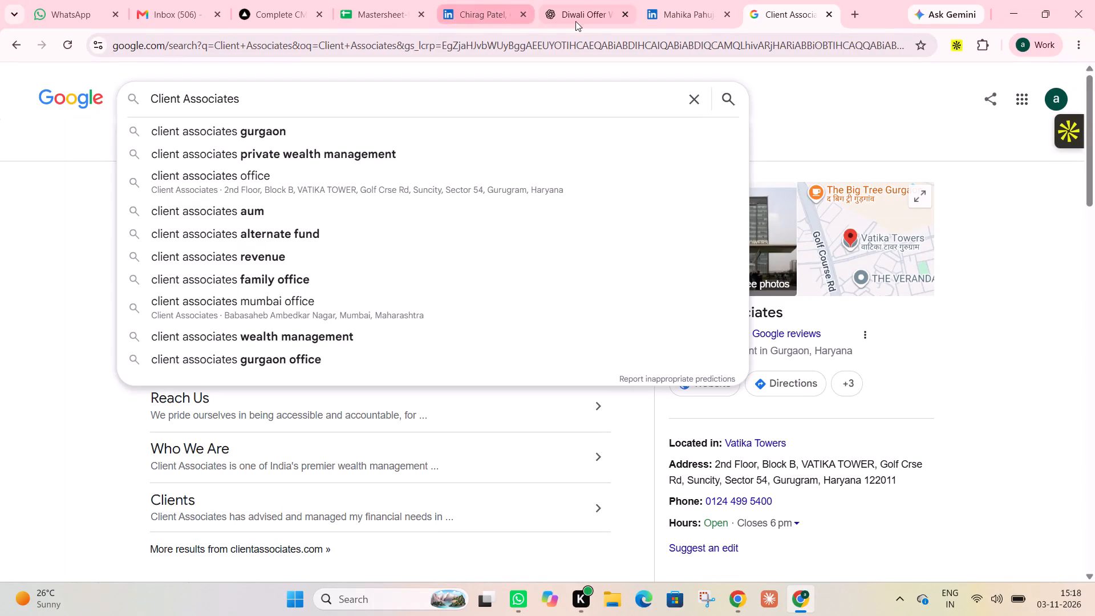
Check the prospect's employer on her LinkedIn profile and rerun the Google search for Client Associates.
click(658, 22)
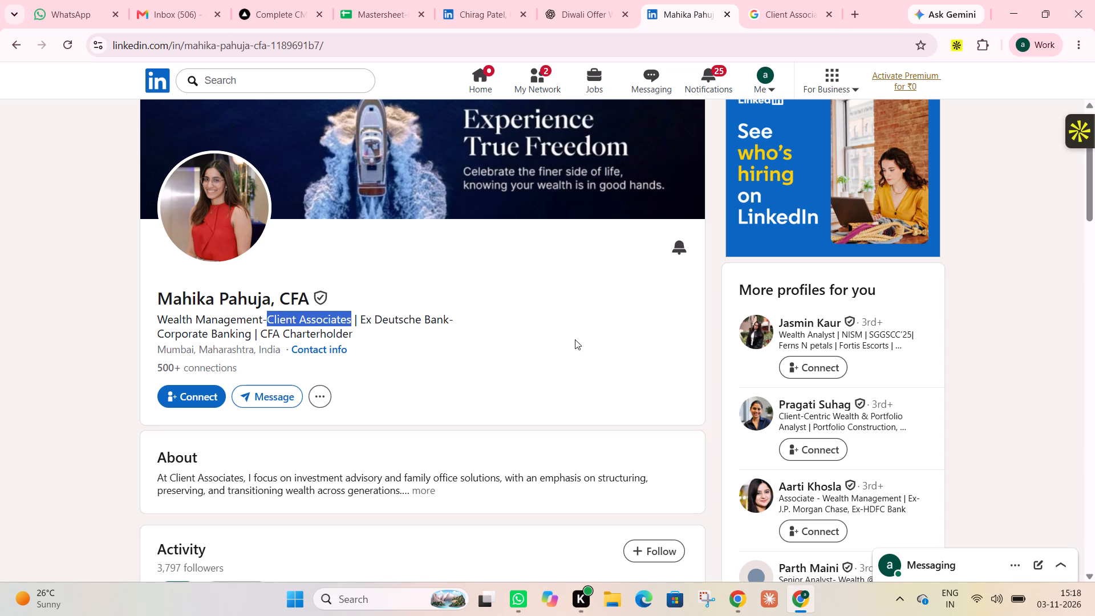
click(768, 16)
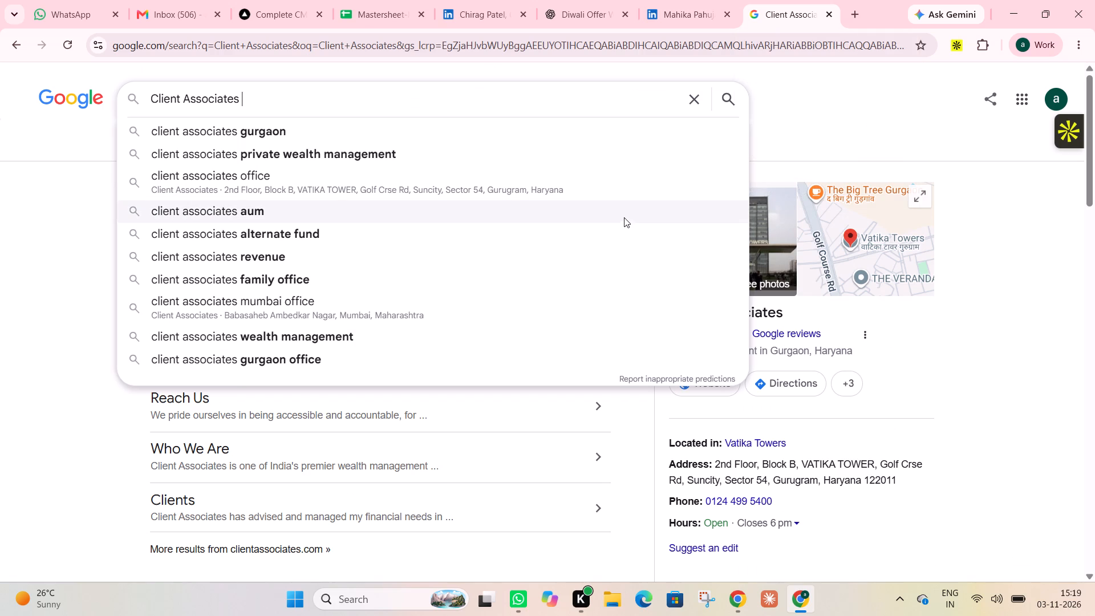
click(541, 92)
key(Return)
Extend the Google query to "Client Associates is a family office" and search for it.
click(360, 84)
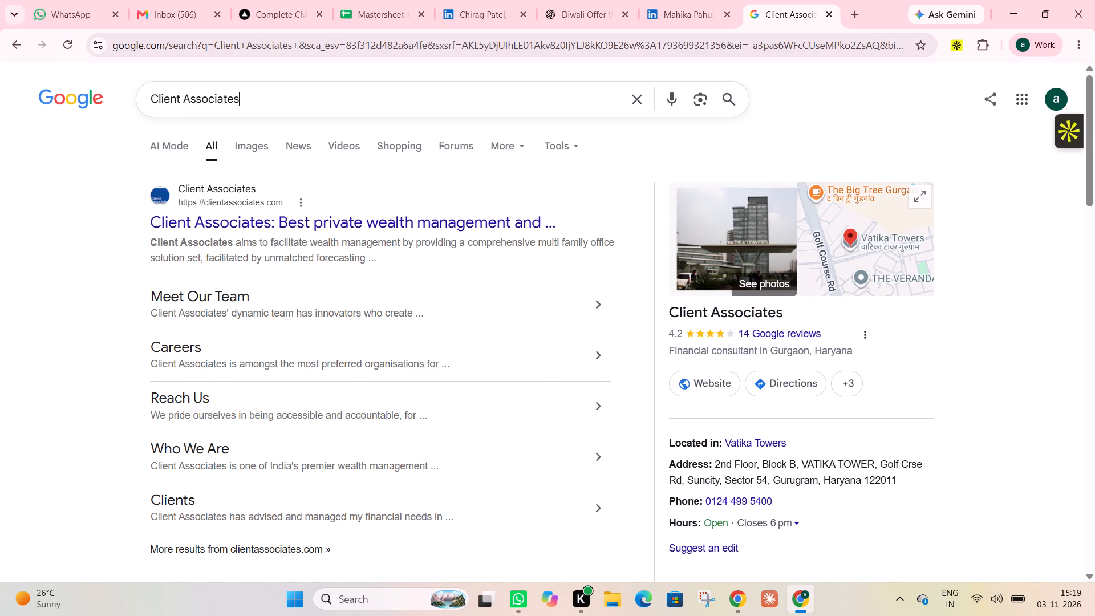
key(space)
text(is a)
key(space)
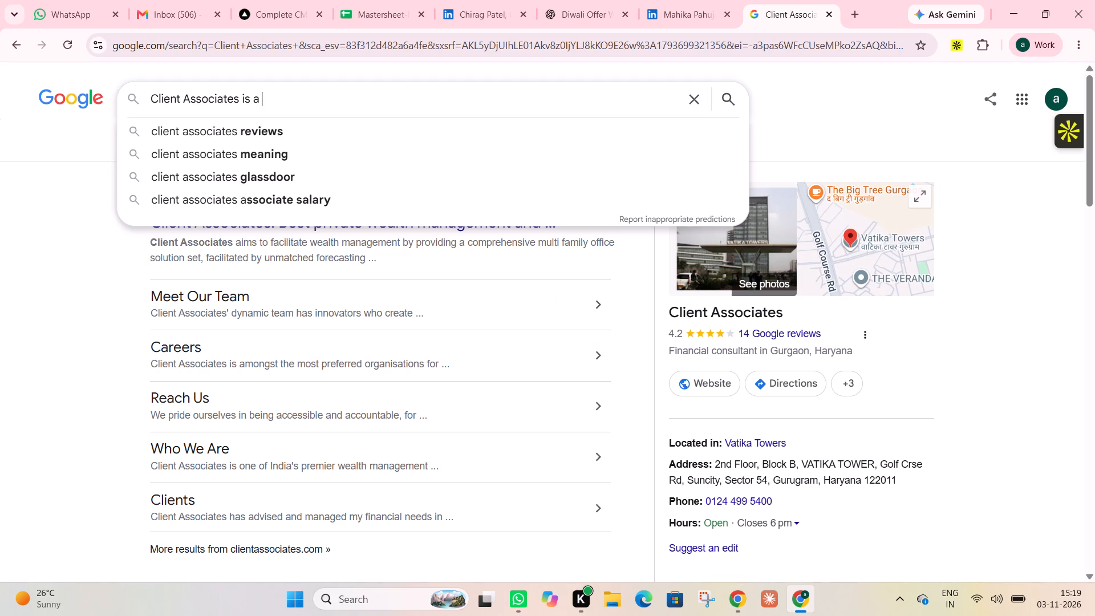
text(fa)
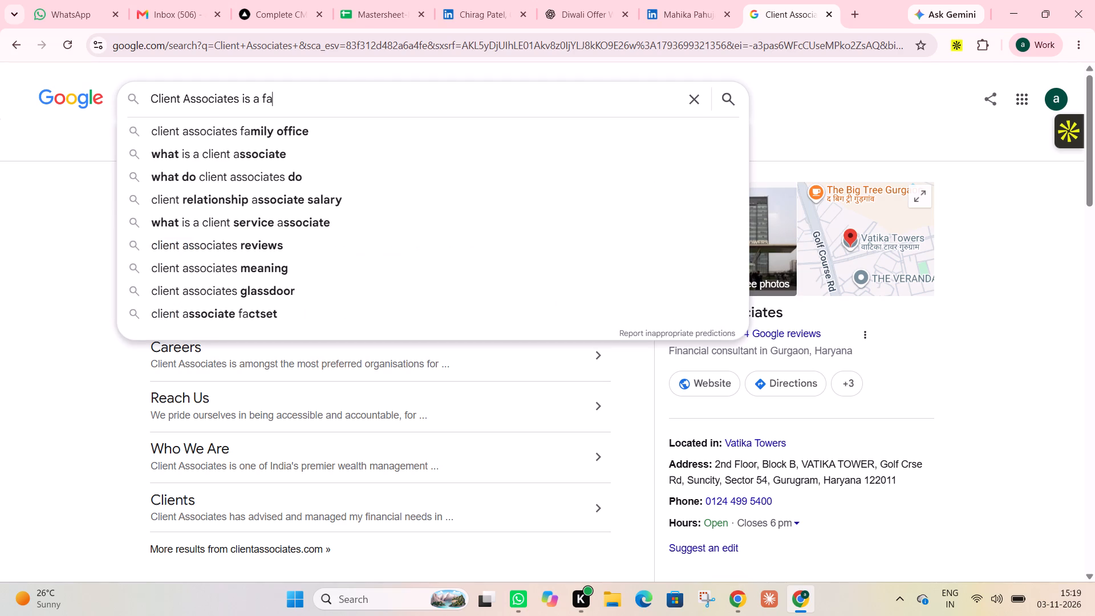
text(mily)
key(space)
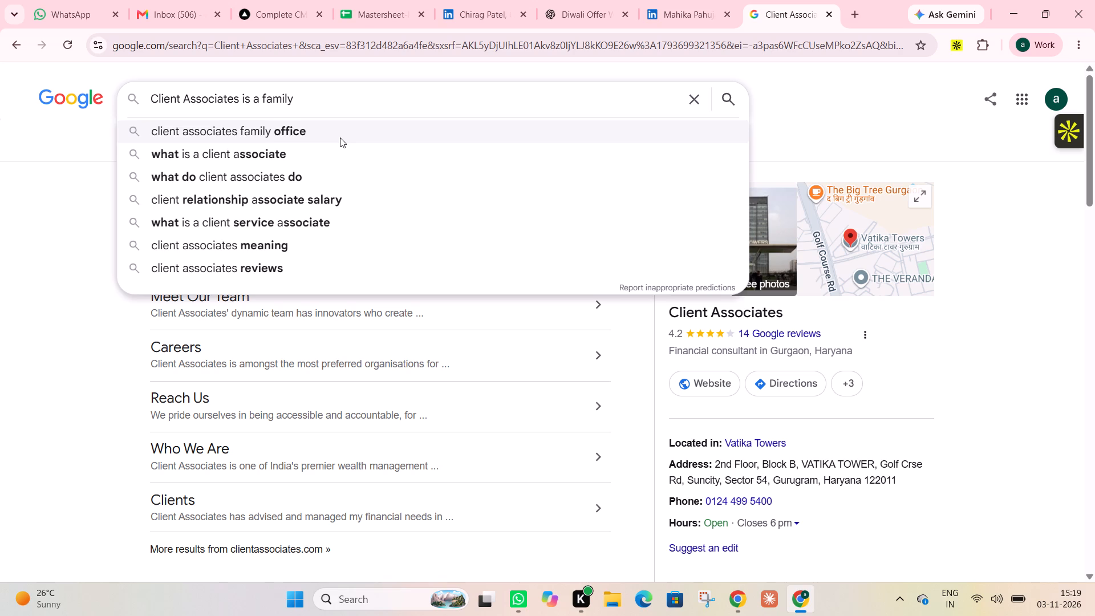
text(office)
key(Return)
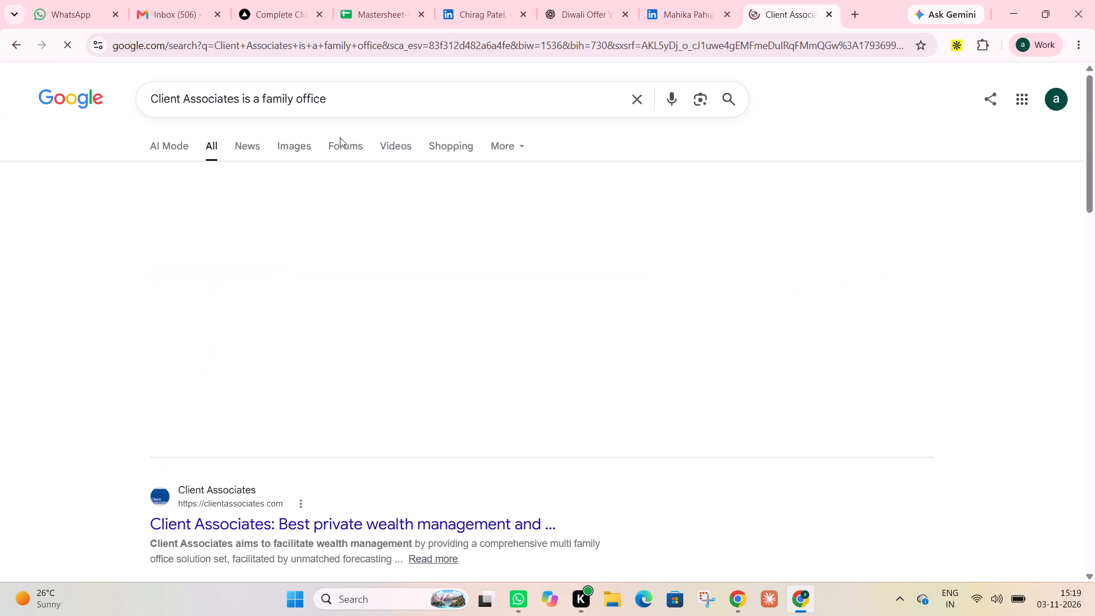
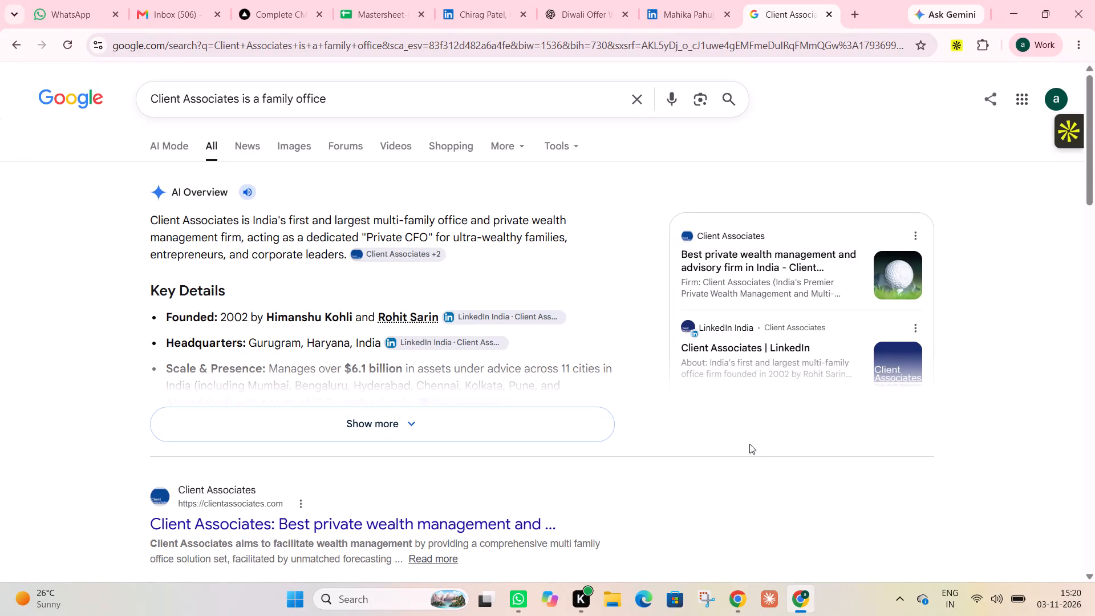
Capture a screenshot of the Google query and its AI Overview on Client Associates with Snipping Tool.
click(705, 604)
click(396, 257)
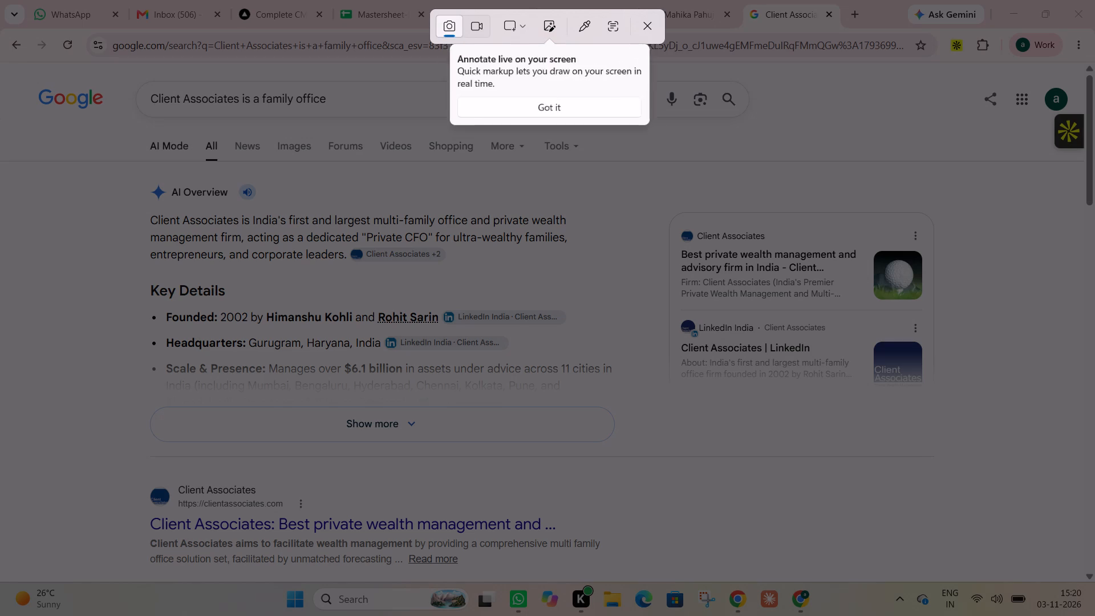
drag(124, 78, 651, 413)
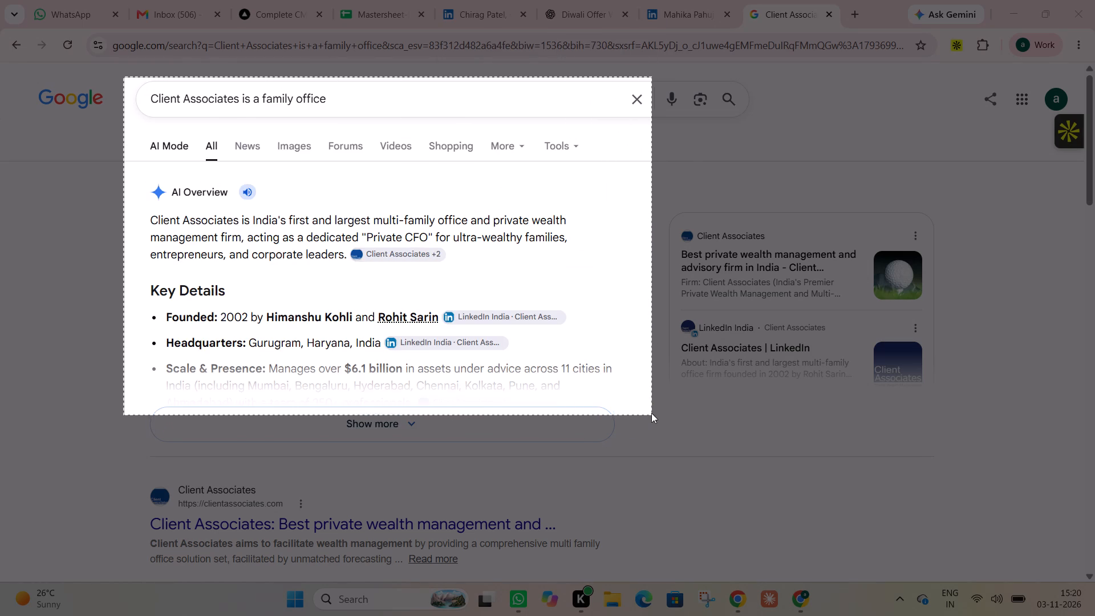
drag(651, 413, 656, 402)
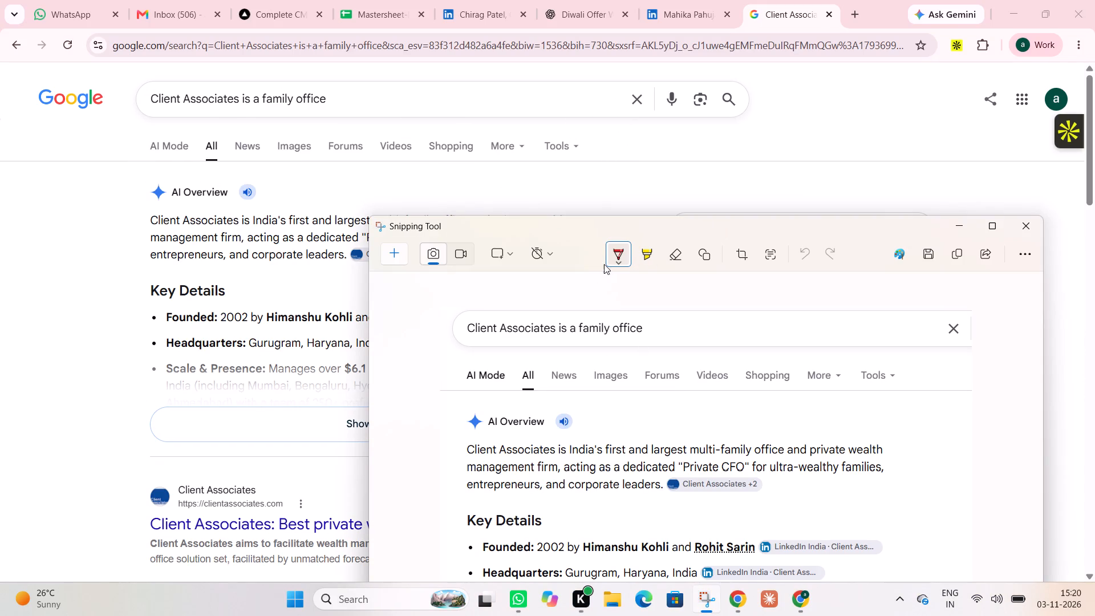
Underline "multi-family office" in red pen on the captured screenshot.
drag(615, 258, 692, 455)
drag(692, 455, 786, 457)
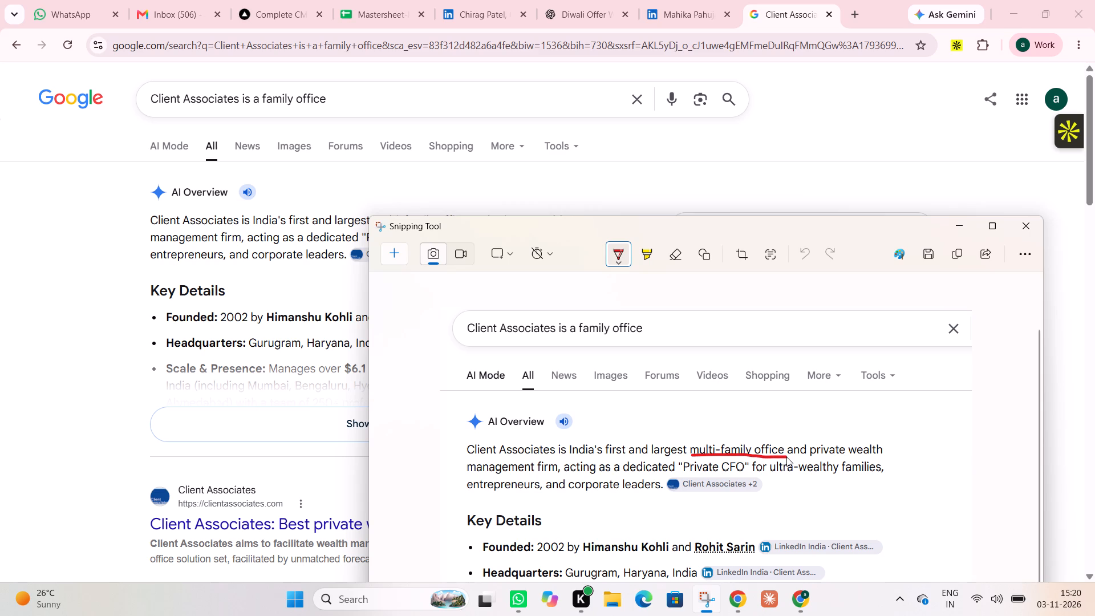
Copy the annotated screenshot of the Client Associates search result to the clipboard.
click(955, 253)
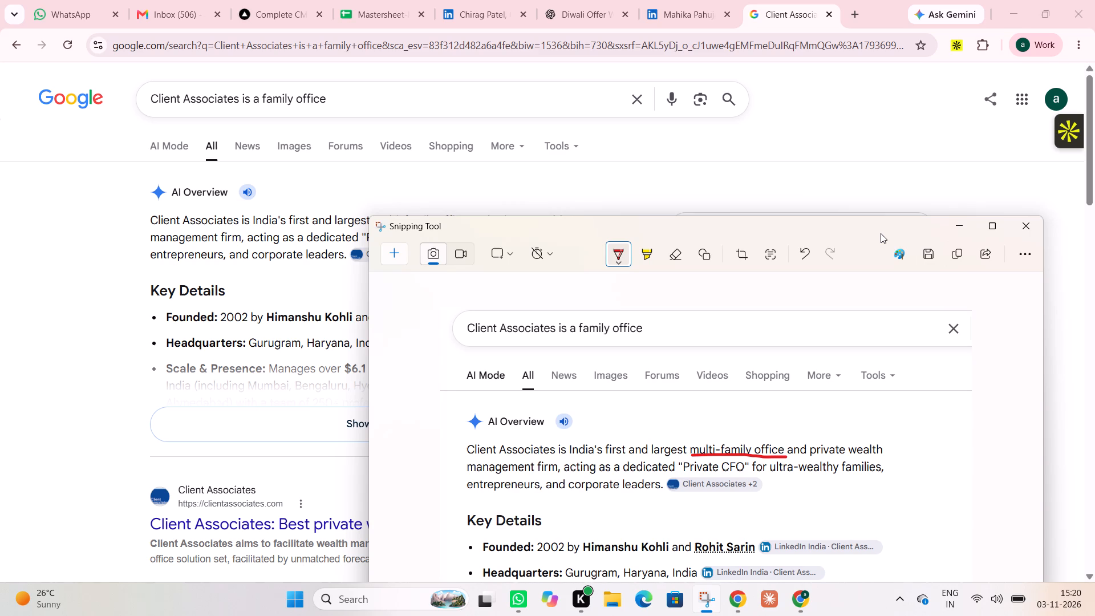
click(955, 252)
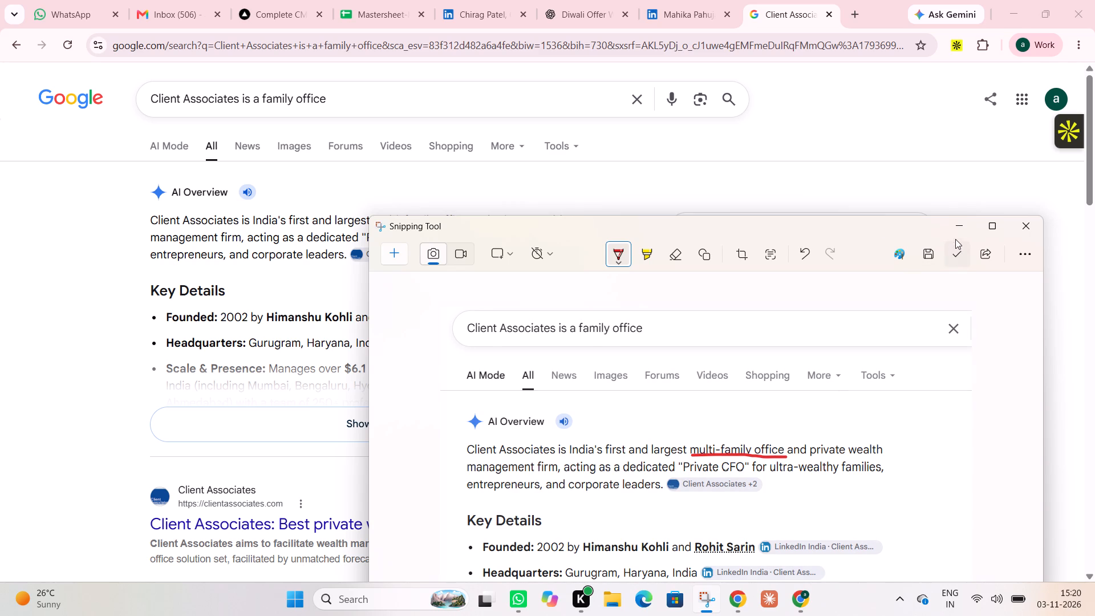
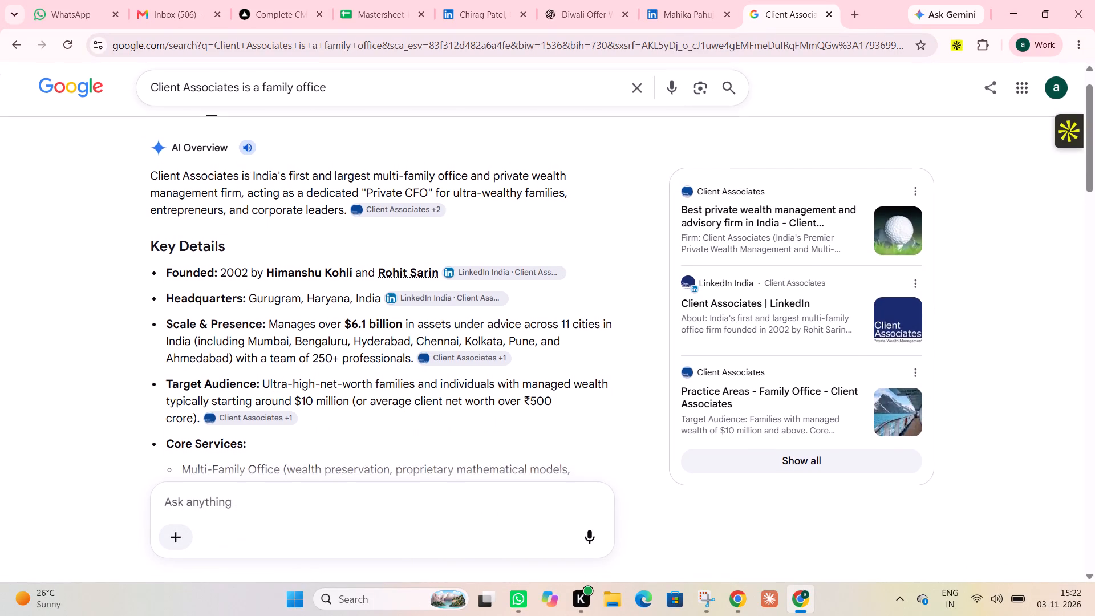
Look through the Google results on Client Associates below the AI Overview for its family office status.
scroll(445, 424, right, 1)
click(133, 309)
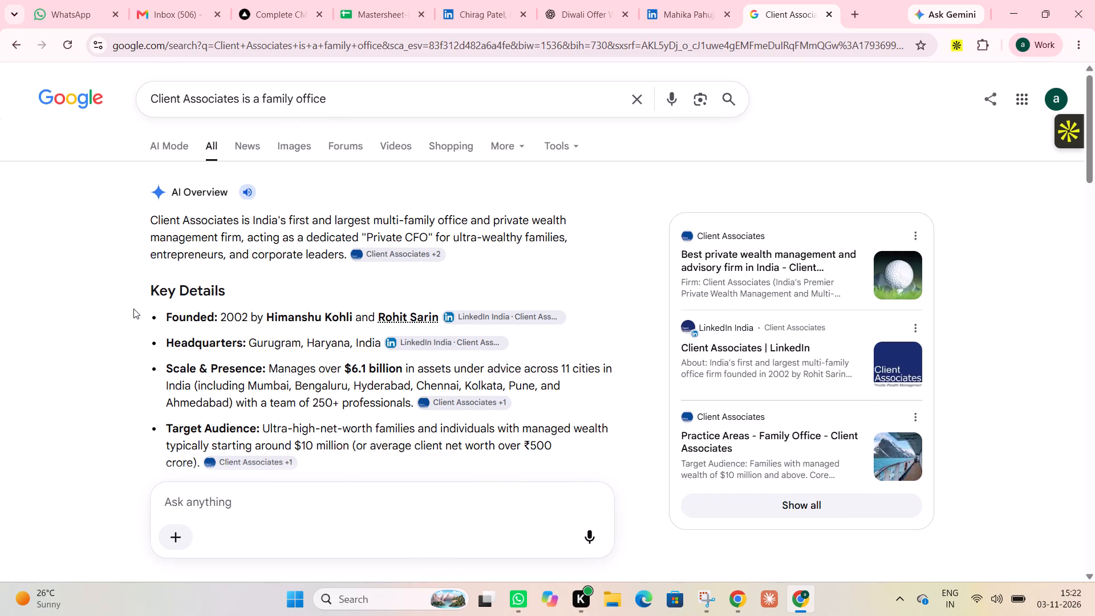
scroll(527, 460, down, 6)
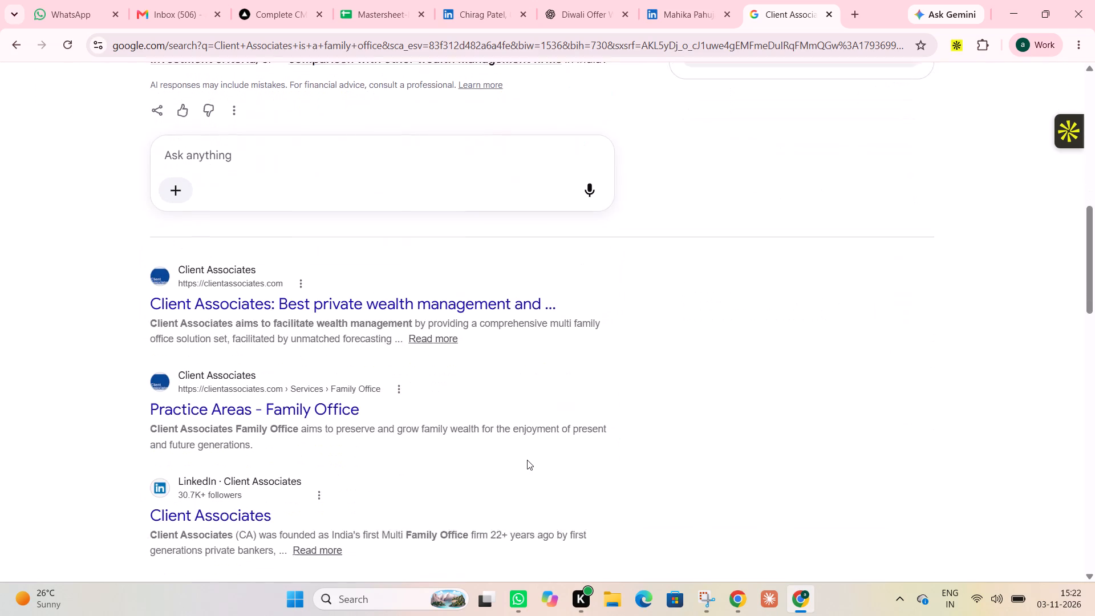
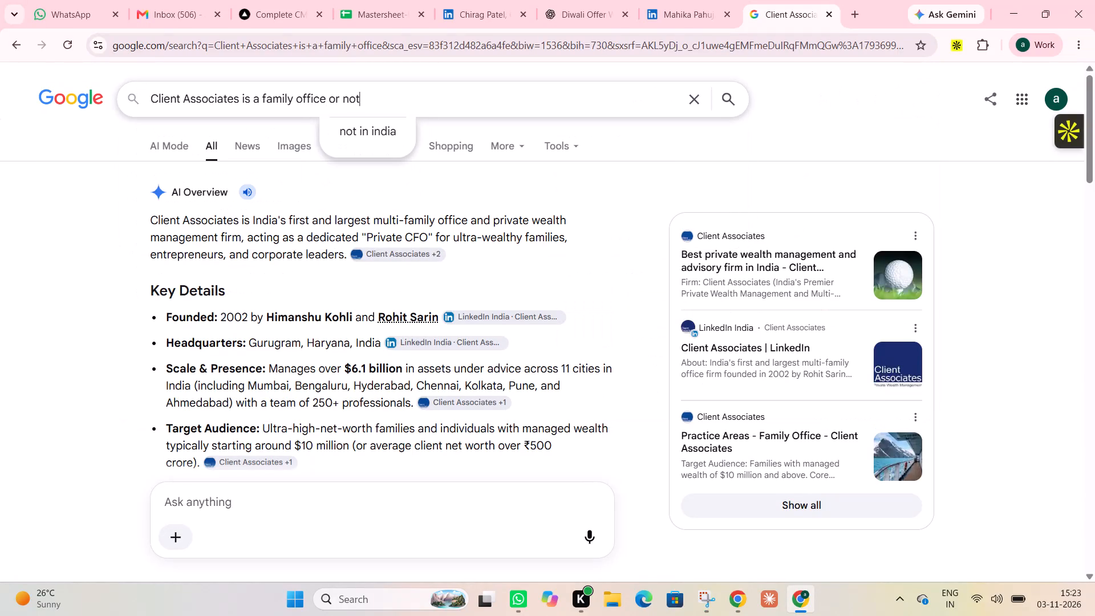
Complete the Google query as "Client Associates is a family office or not?" and search for it.
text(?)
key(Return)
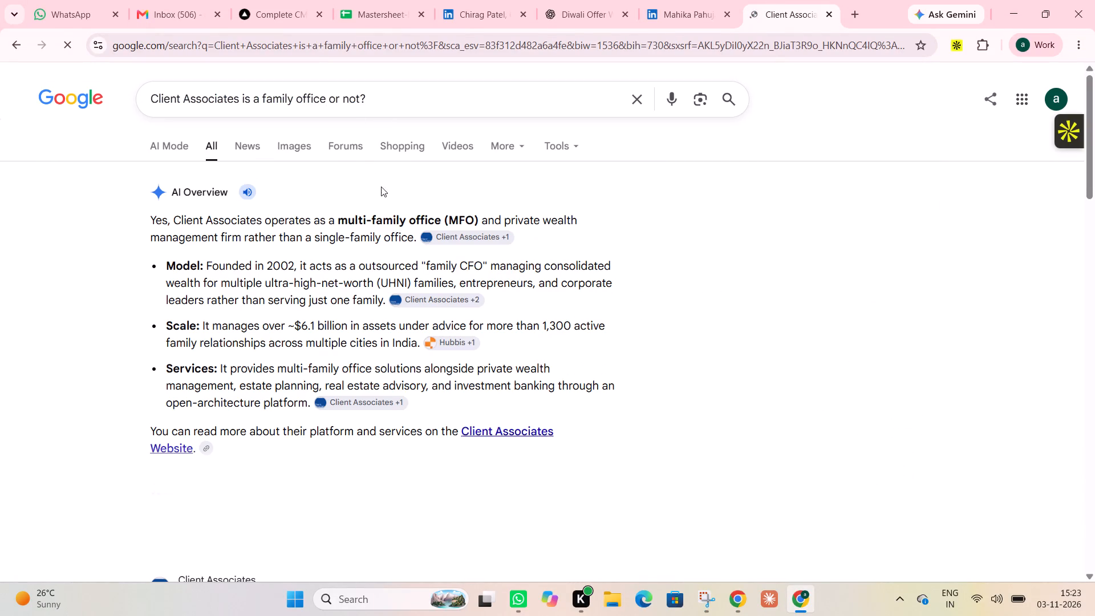
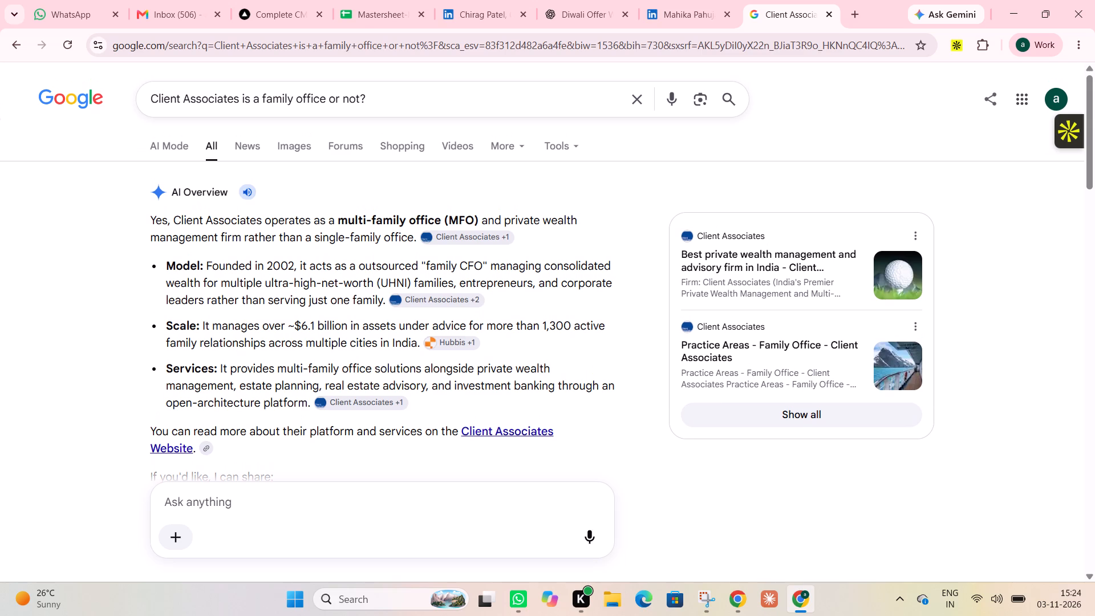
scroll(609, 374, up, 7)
Capture a new Snipping Tool screenshot of the "Client Associates is a family office or not?" query and its AI Overview.
click(705, 595)
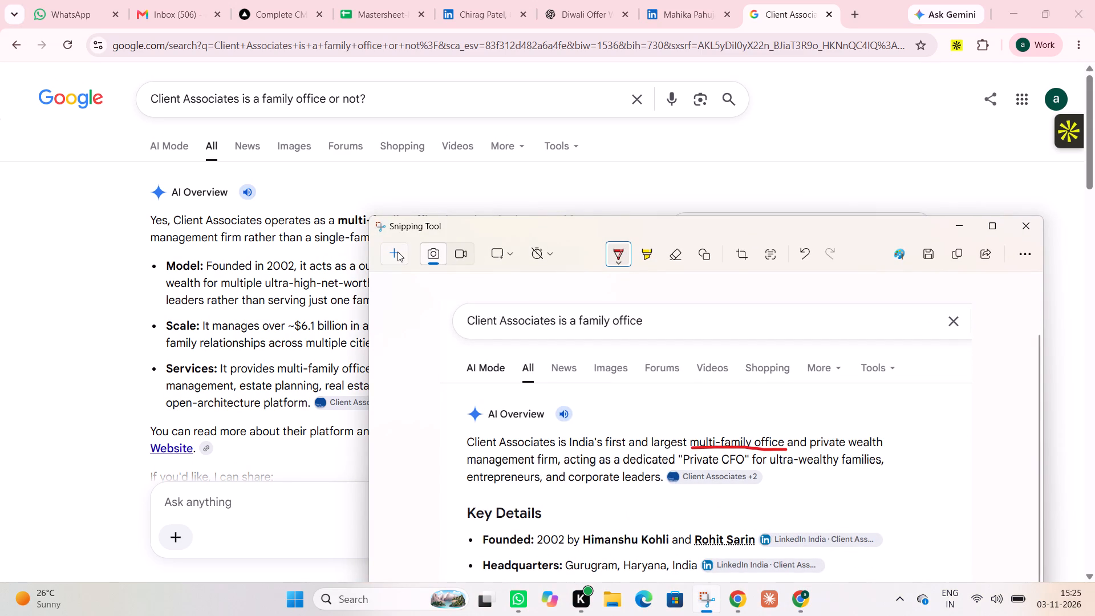
click(398, 252)
drag(131, 83, 405, 293)
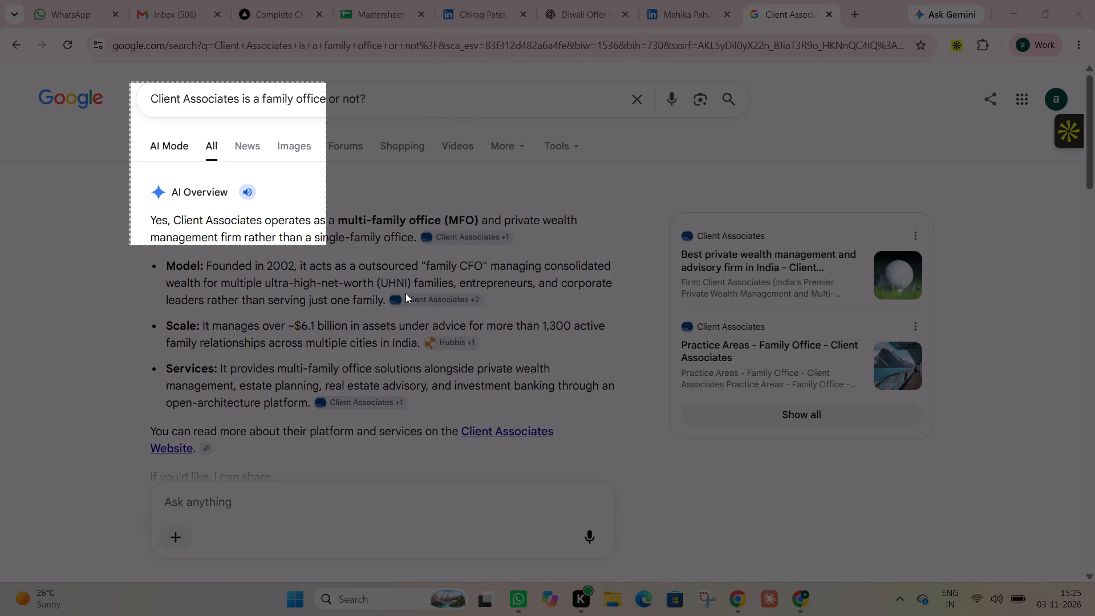
drag(405, 293, 614, 472)
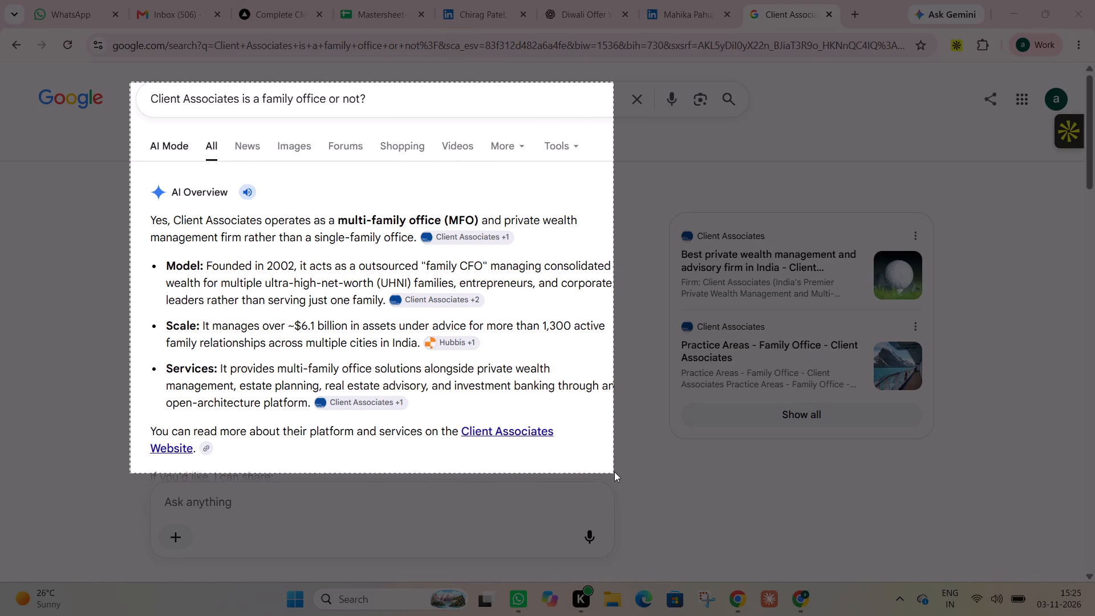
drag(614, 472, 626, 470)
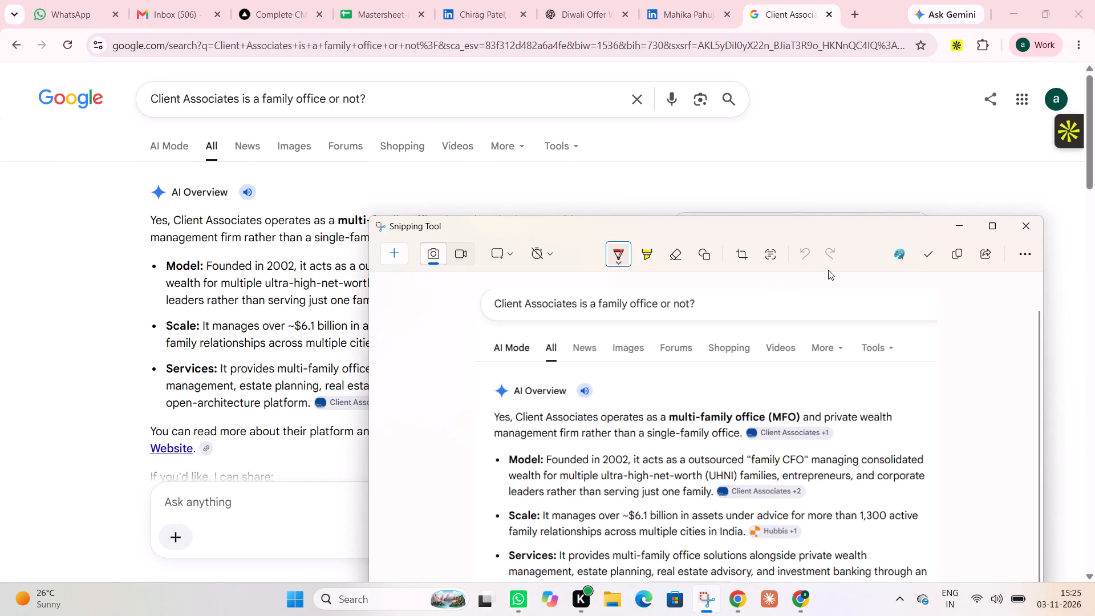
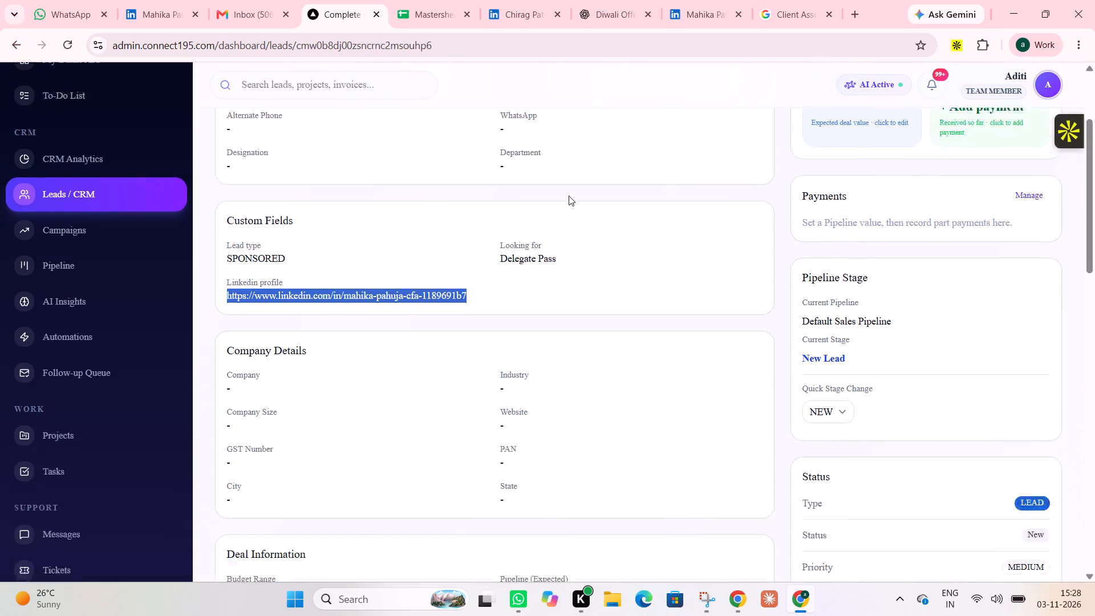
Open the stage choices for the lead's Quick Stage Change in its Pipeline Stage details.
scroll(569, 196, down, 1)
scroll(678, 321, down, 1)
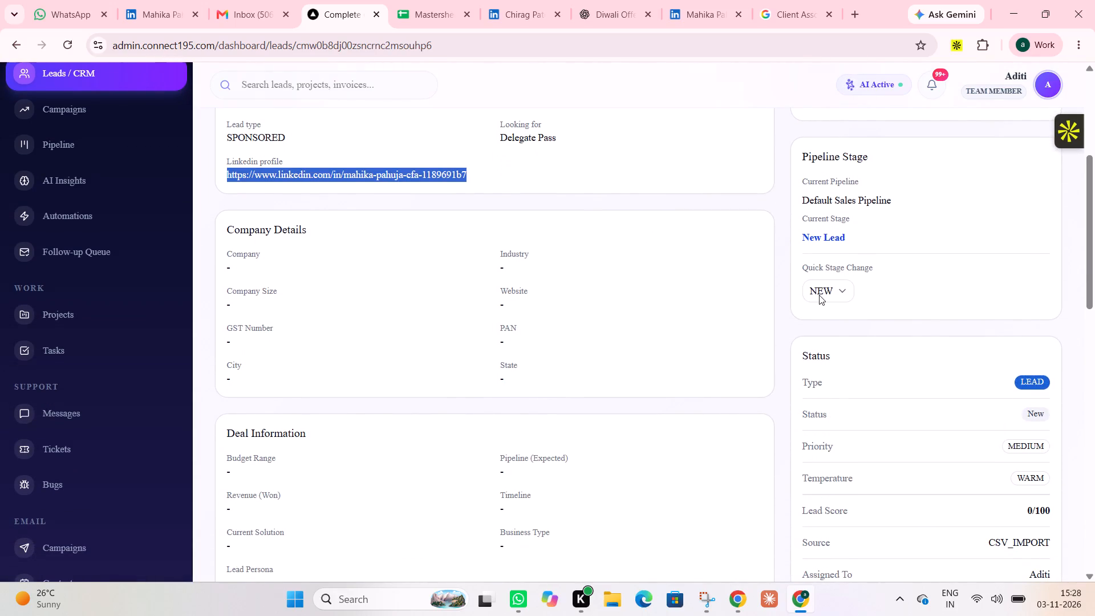
click(819, 295)
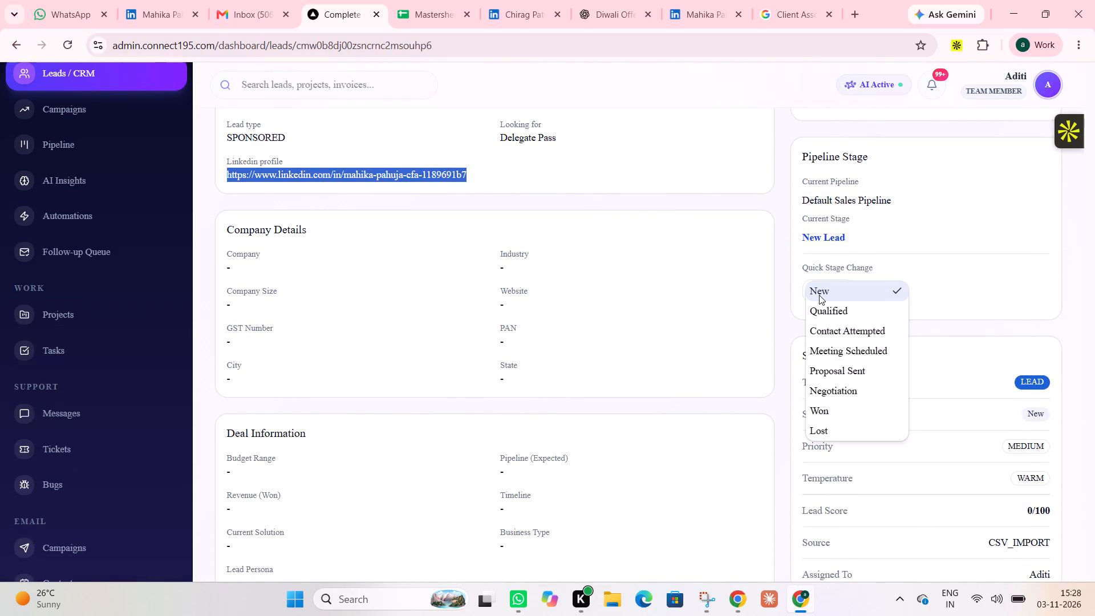
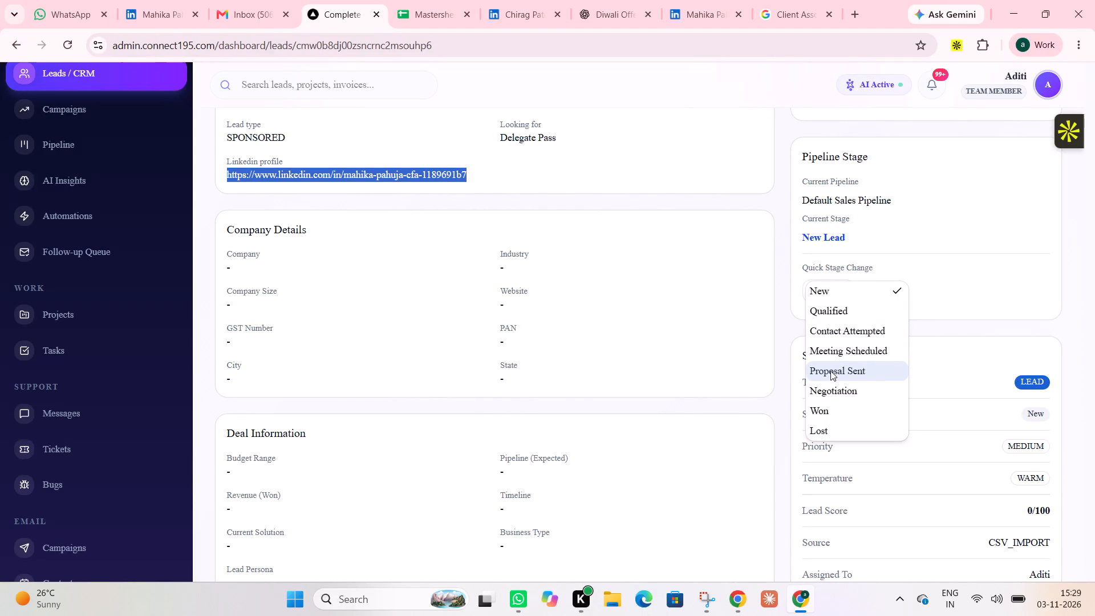
Change the lead's pipeline stage to Proposal Sent.
click(830, 371)
Post the note "Asking for complementary. Will get back." in the lead's Discussion section.
scroll(442, 359, down, 5)
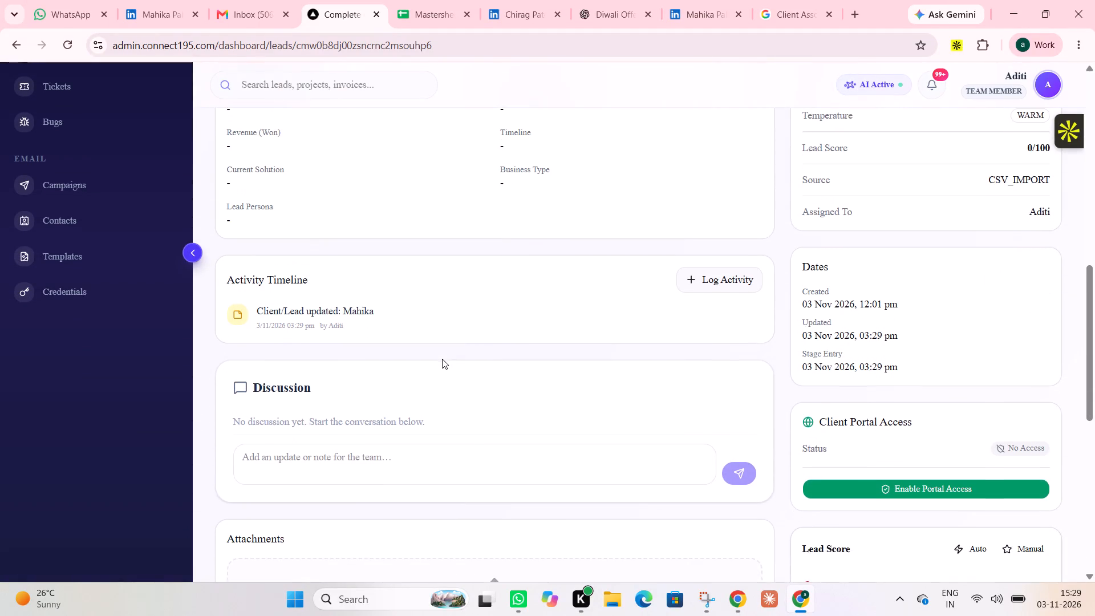
click(449, 437)
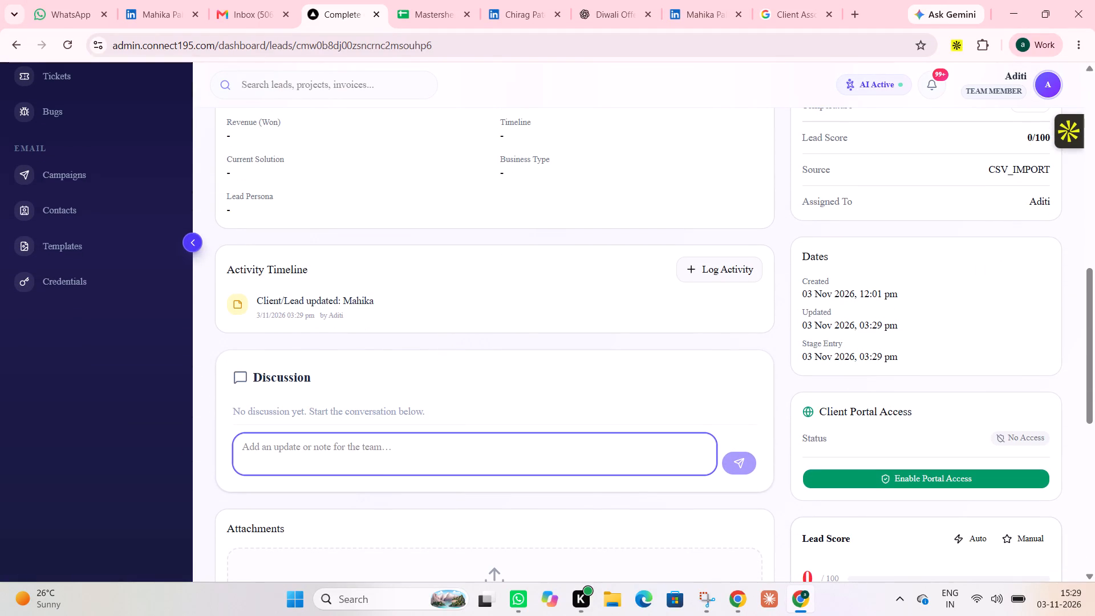
key(shift+a)
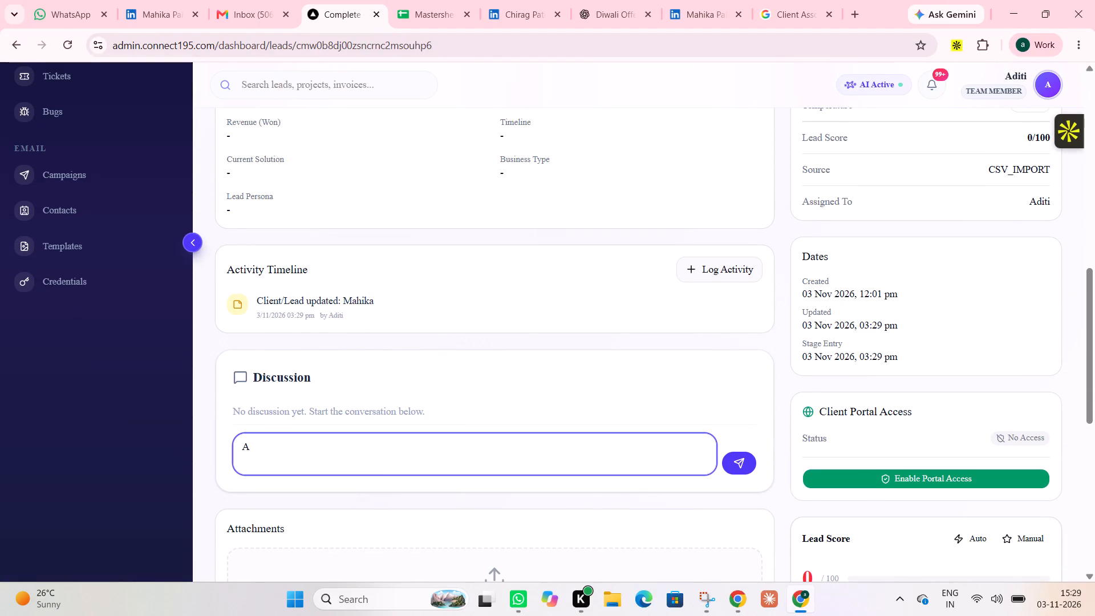
text(ski)
text(ng)
key(space)
text(fo)
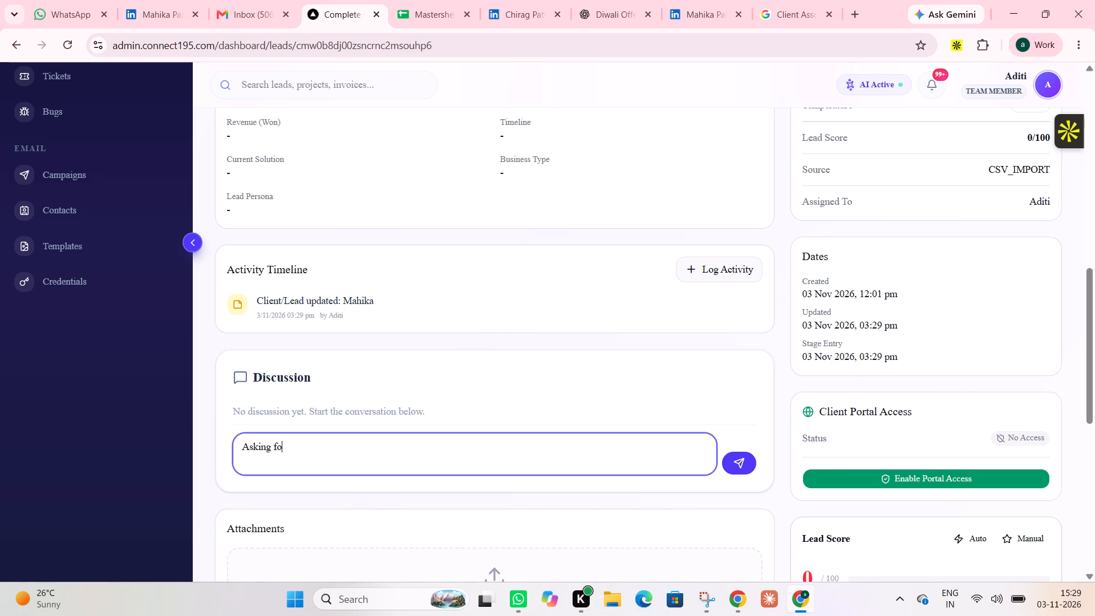
text(r complementary)
text(.)
key(space)
text(Wil)
text(l get)
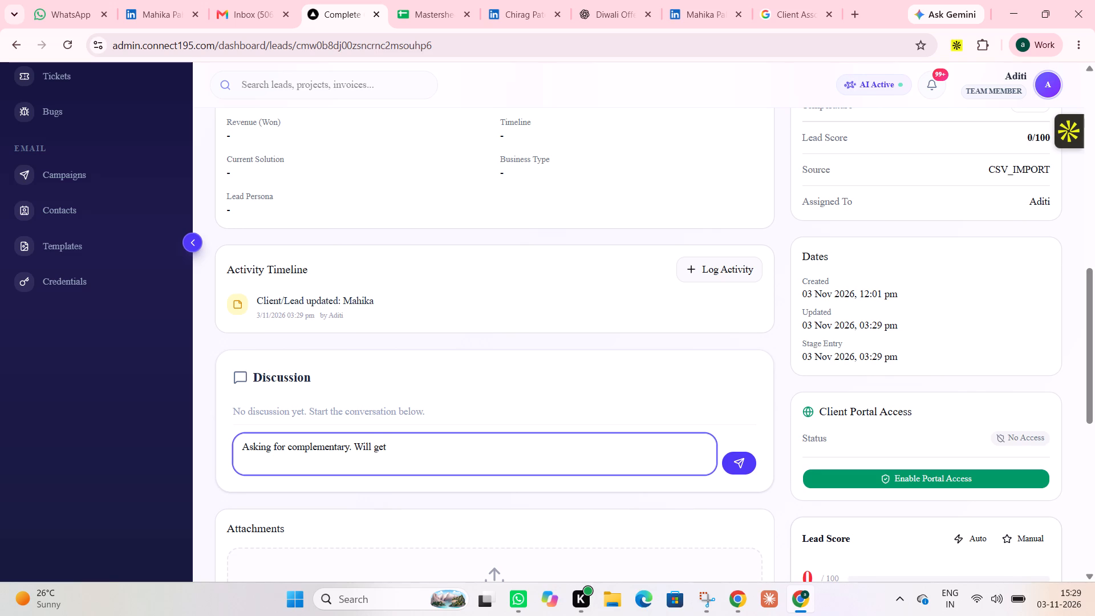
key(space)
text(back)
key(period)
click(742, 464)
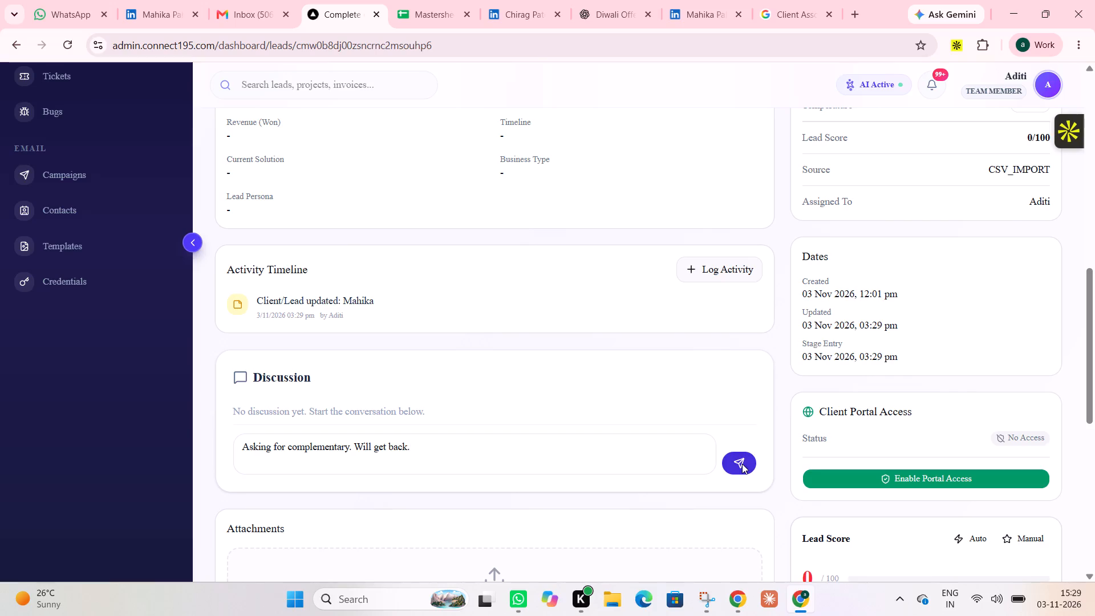
Leave this lead's record and go back to the previous leads view.
scroll(746, 298, up, 6)
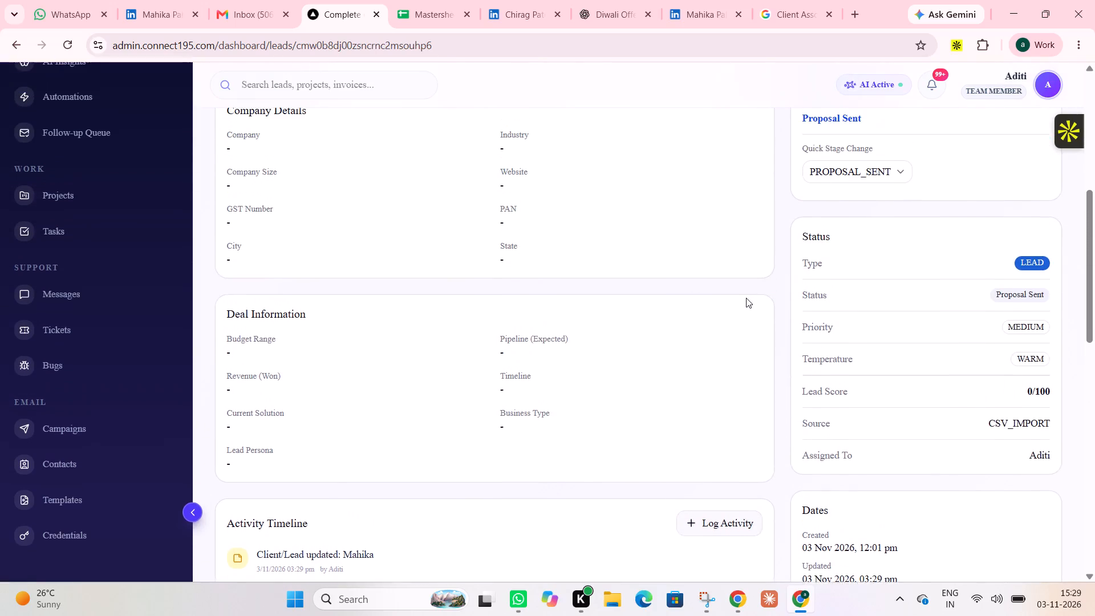
scroll(746, 298, up, 1)
scroll(455, 270, up, 5)
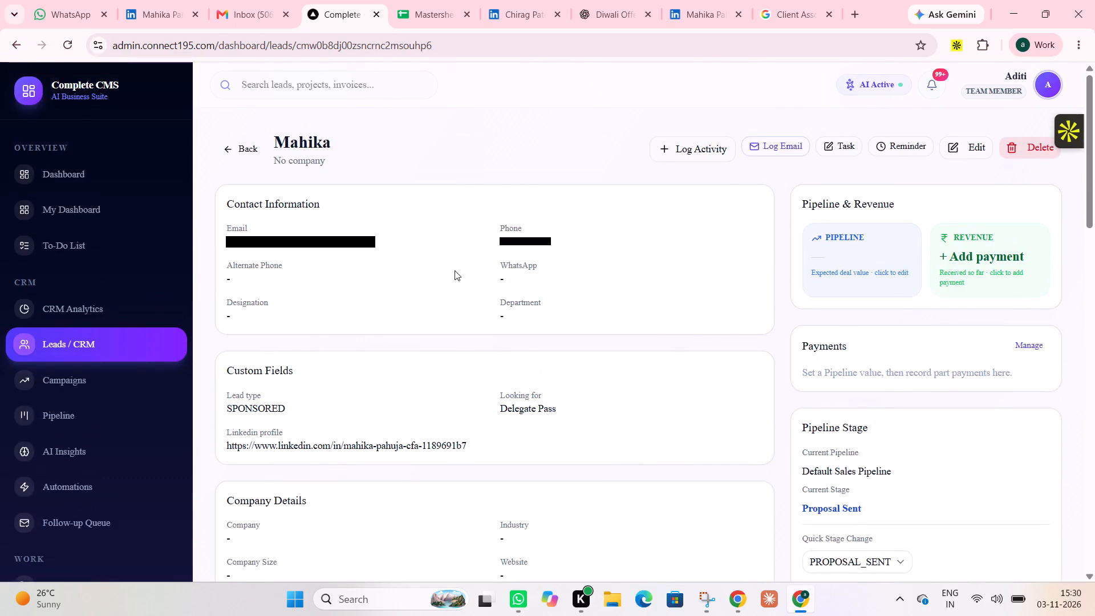
scroll(455, 270, up, 1)
click(235, 144)
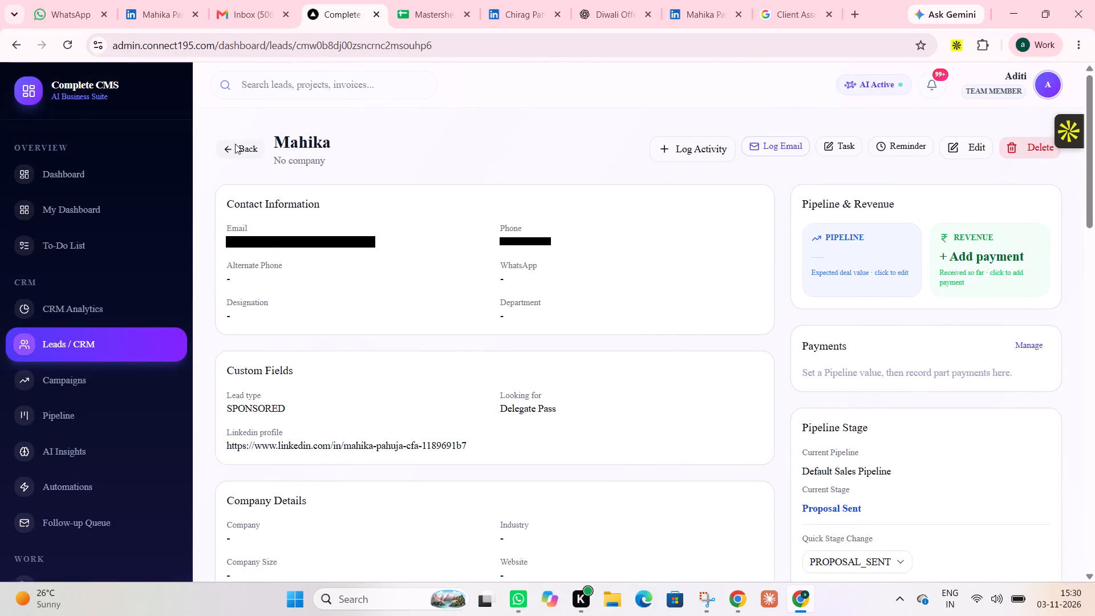
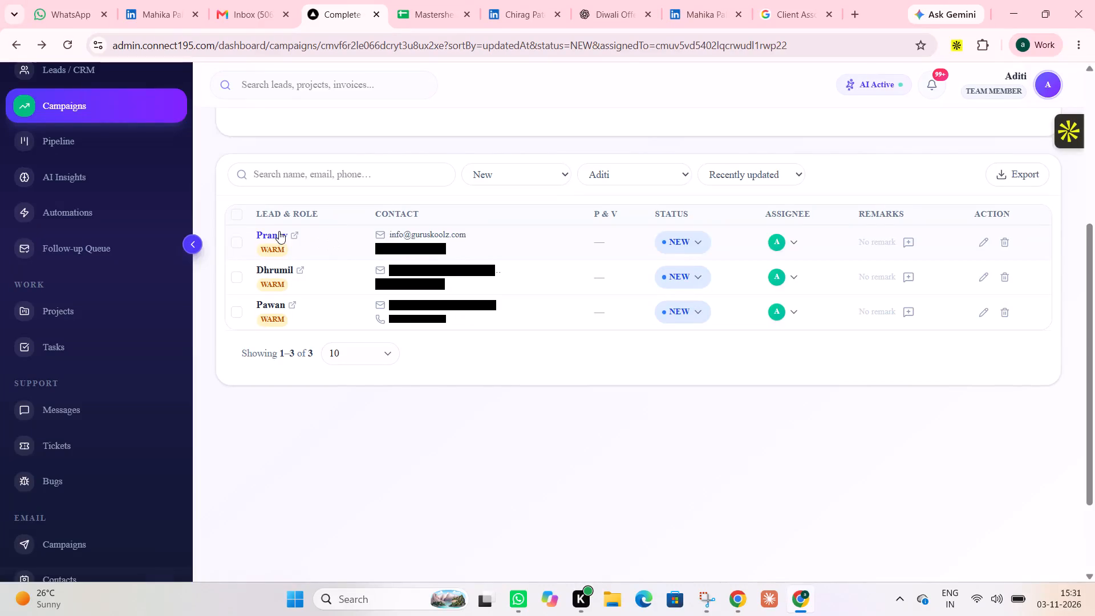
Open the record of Pranay, the first New lead, and load its listed LinkedIn profile in a new browser tab.
click(279, 231)
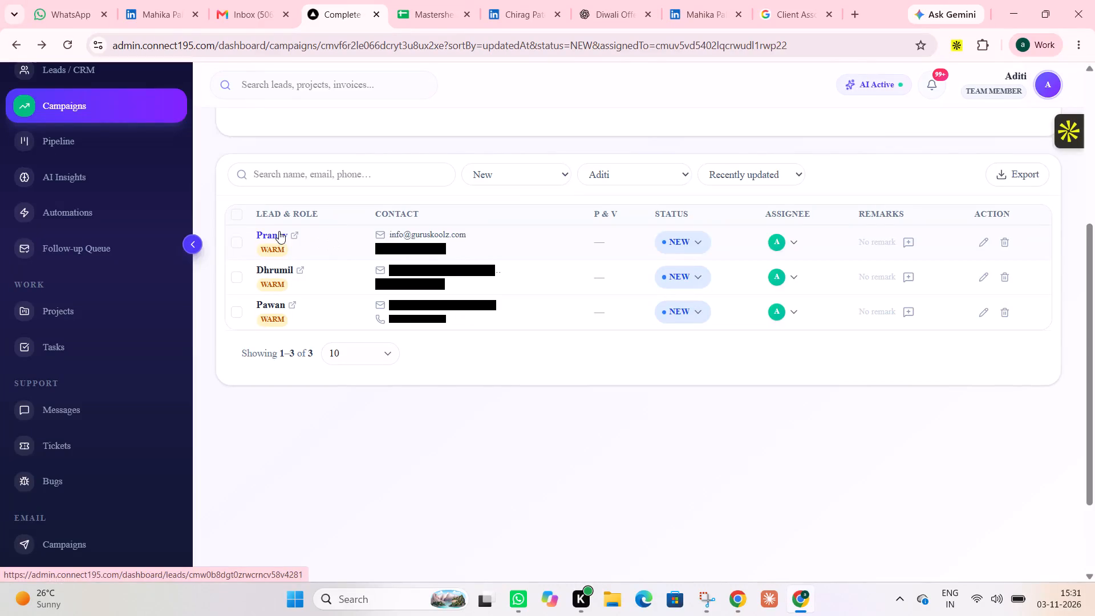
scroll(426, 362, down, 1)
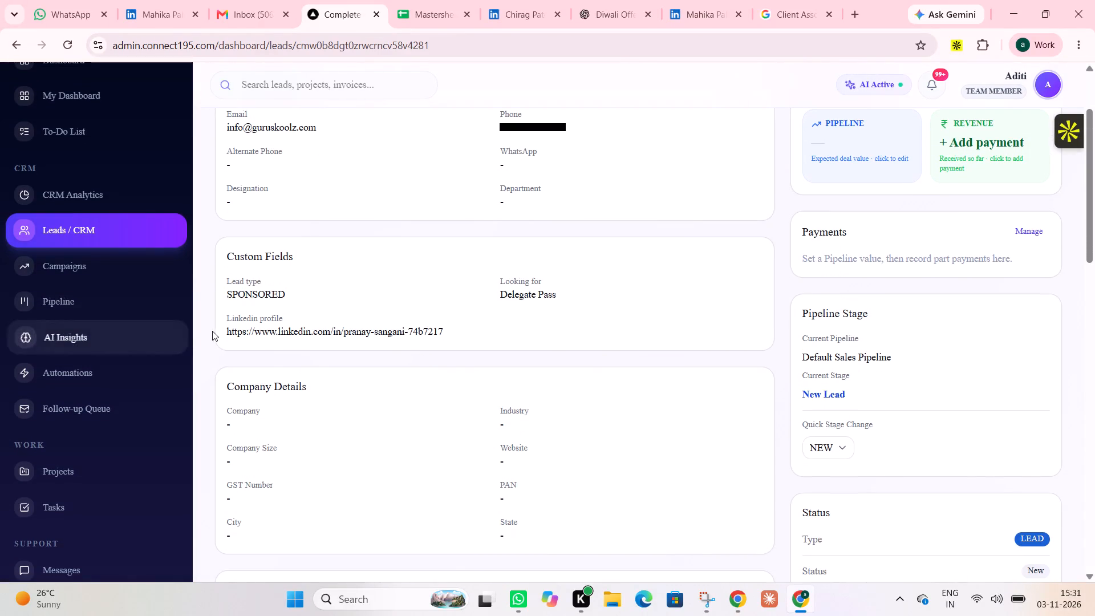
drag(221, 333, 473, 338)
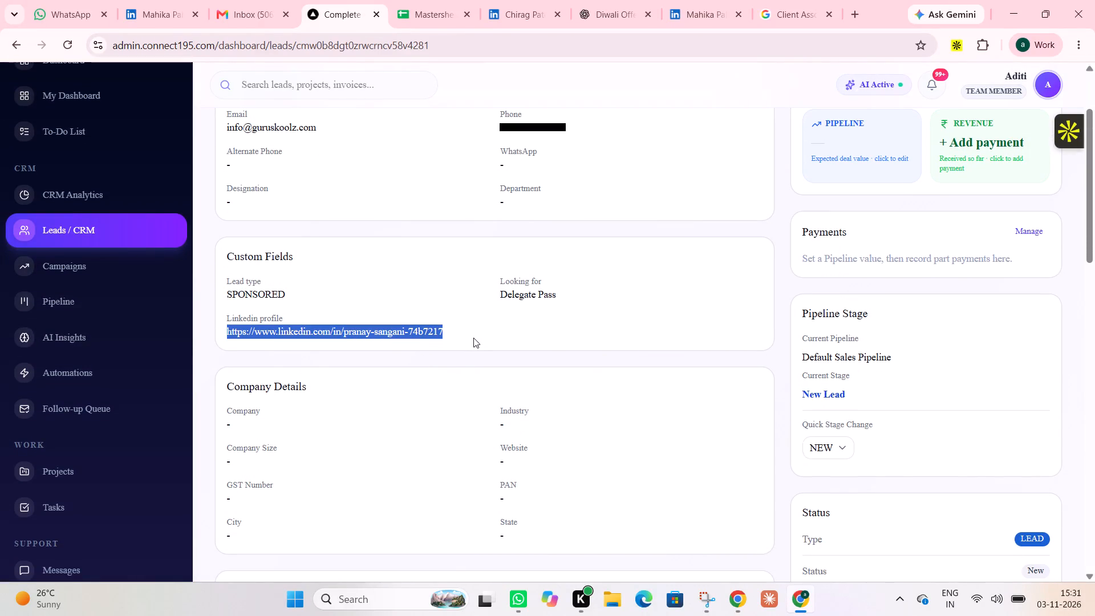
key(ctrl+c)
scroll(473, 338, up, 2)
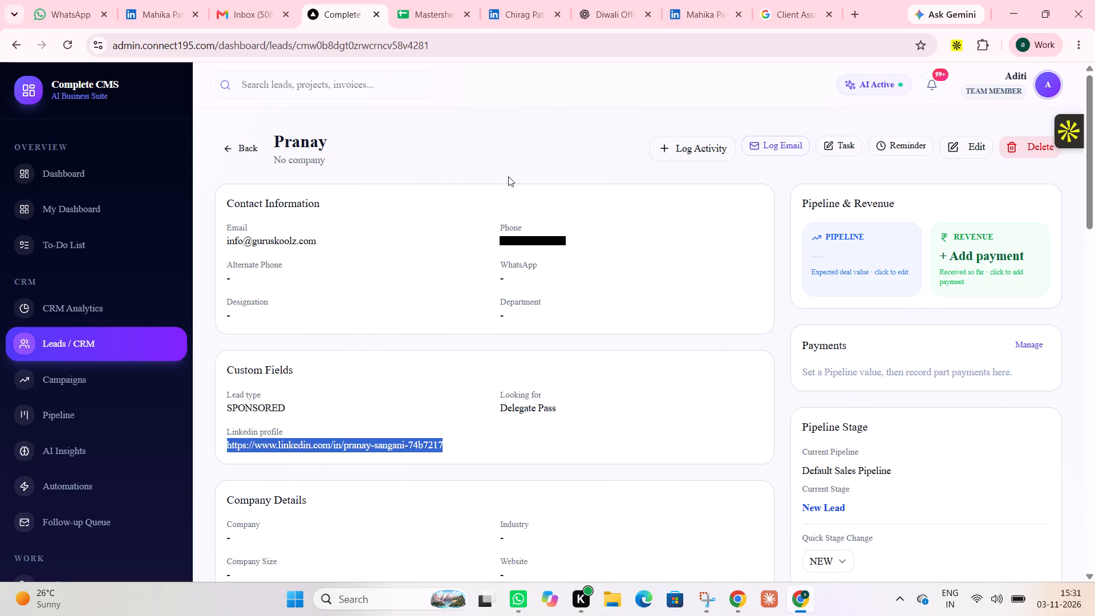
click(851, 7)
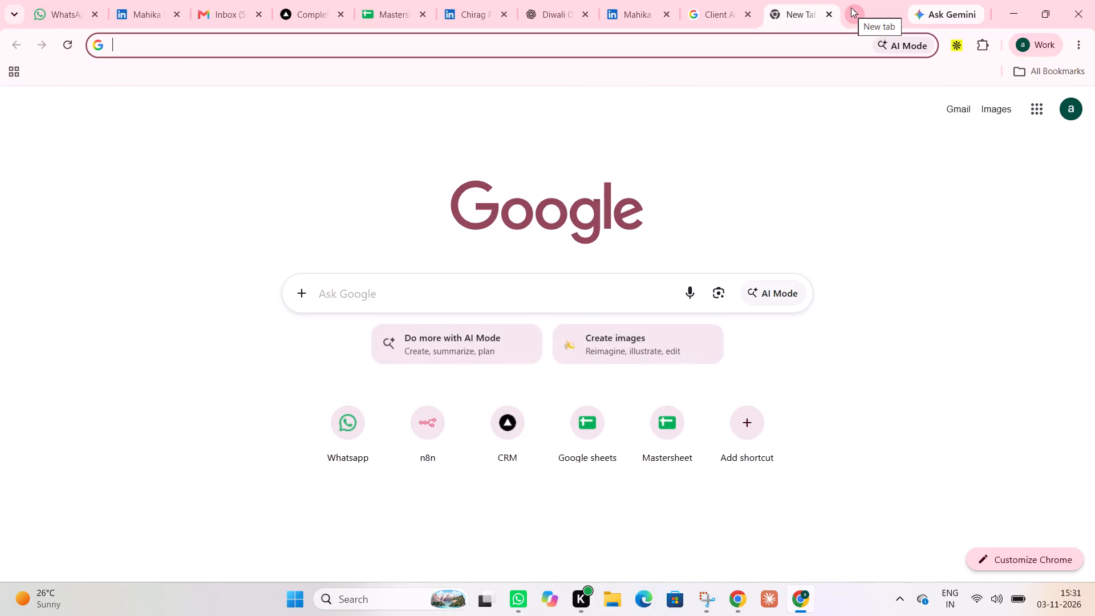
key(ctrl+v)
key(Return)
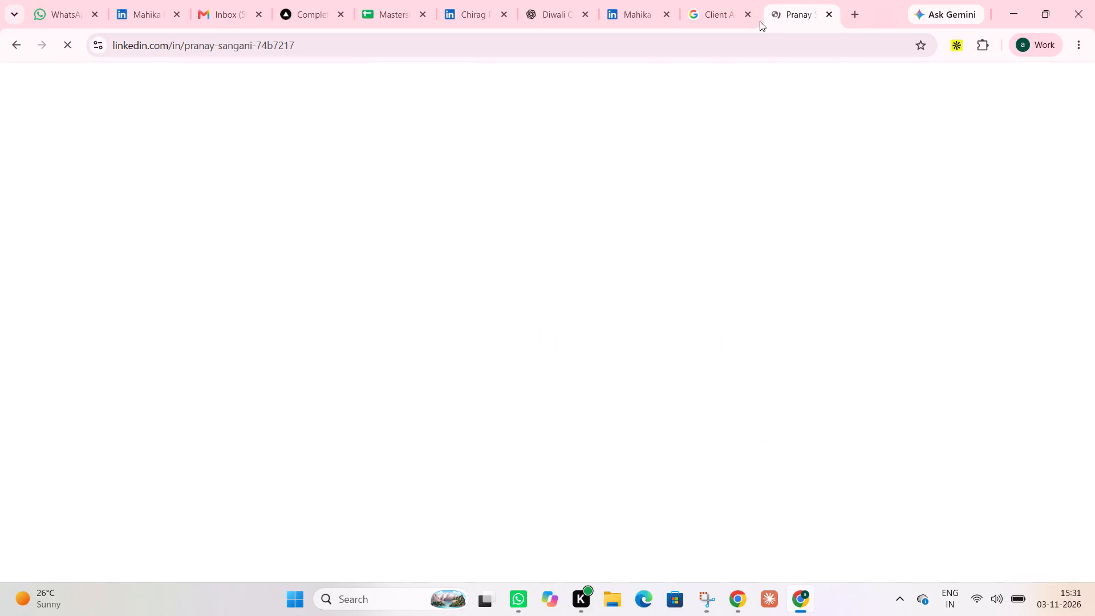
Return to the lead's CRM record and look through its custom fields, company details and pipeline stage.
click(709, 5)
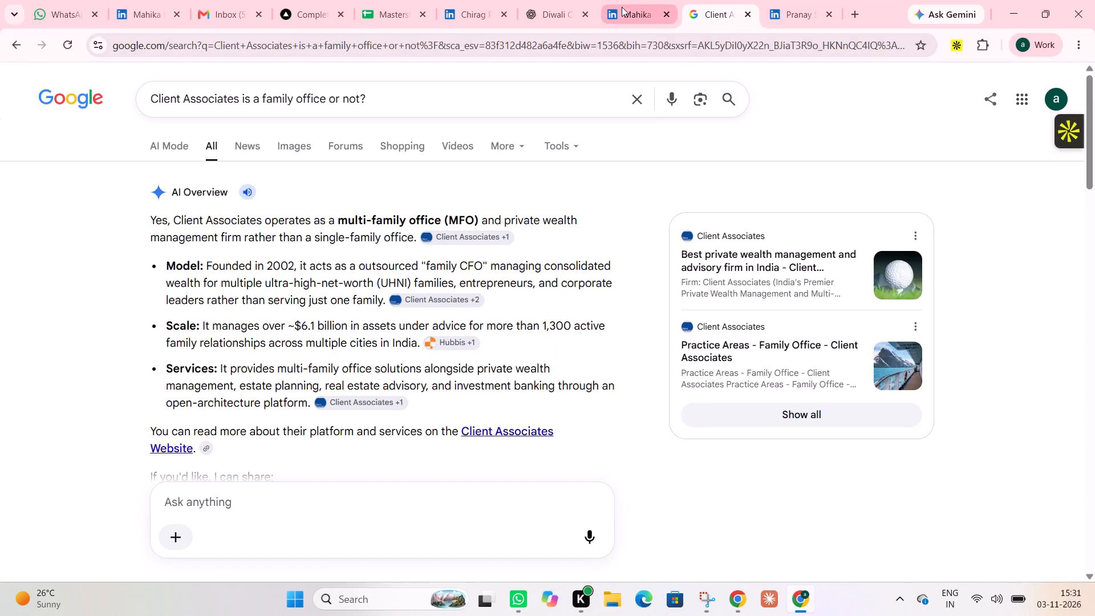
click(306, 6)
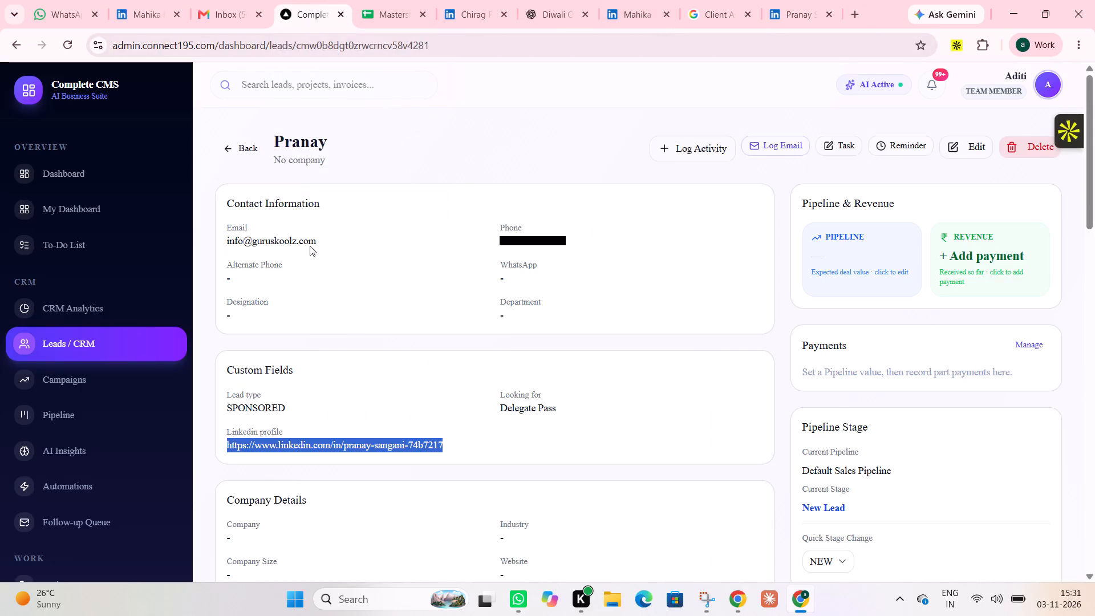
scroll(325, 276, down, 3)
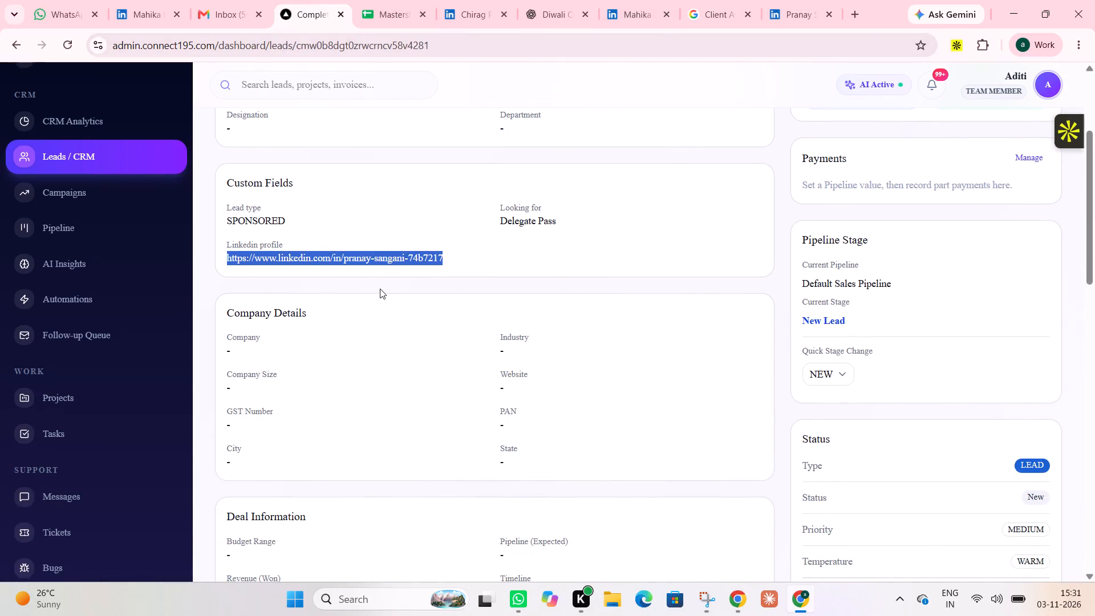
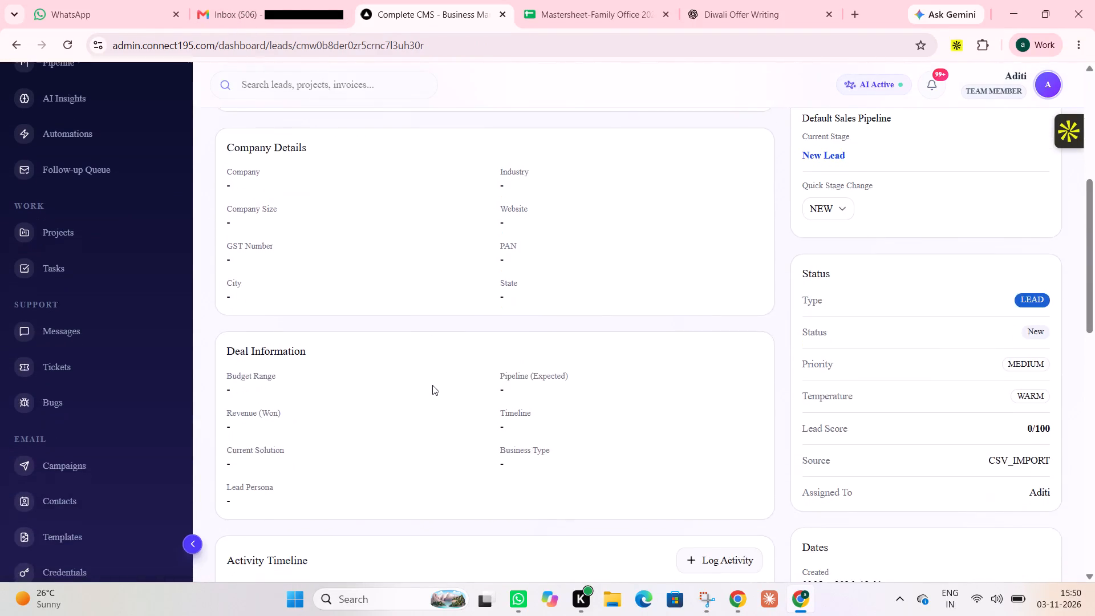
Review the contact information, custom fields and LinkedIn profile link in Dhrumil's lead record.
scroll(432, 385, up, 1)
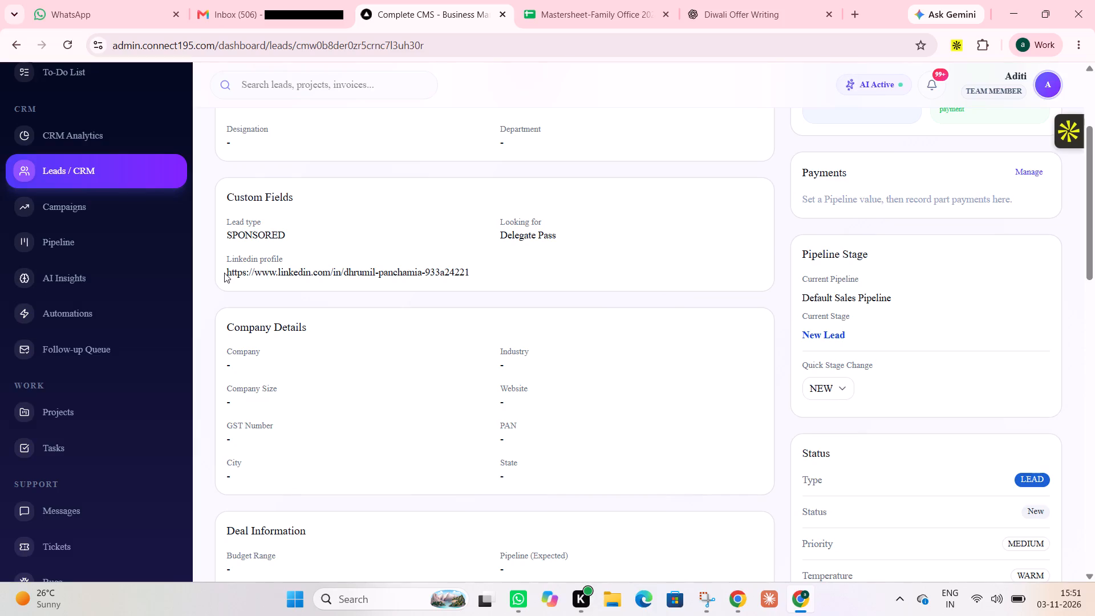
drag(224, 273, 570, 287)
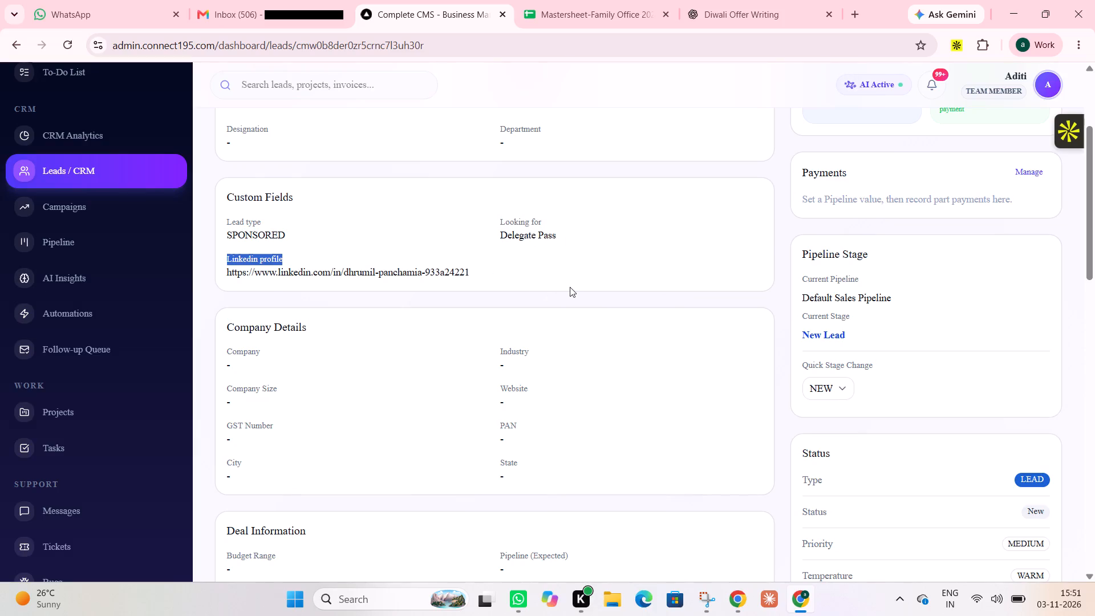
click(581, 253)
scroll(581, 253, up, 2)
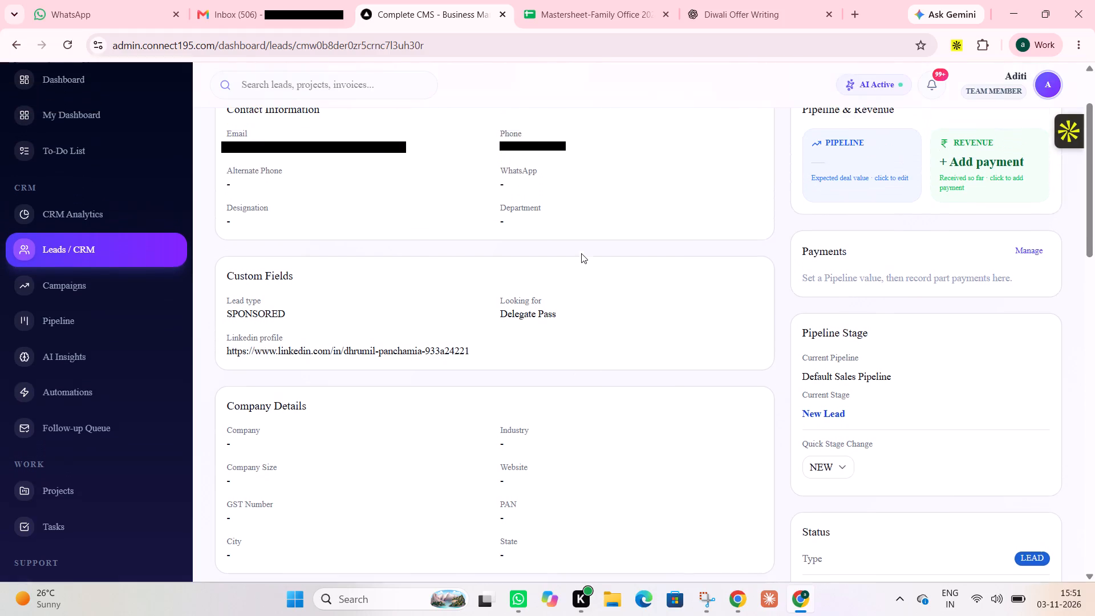
scroll(581, 253, up, 2)
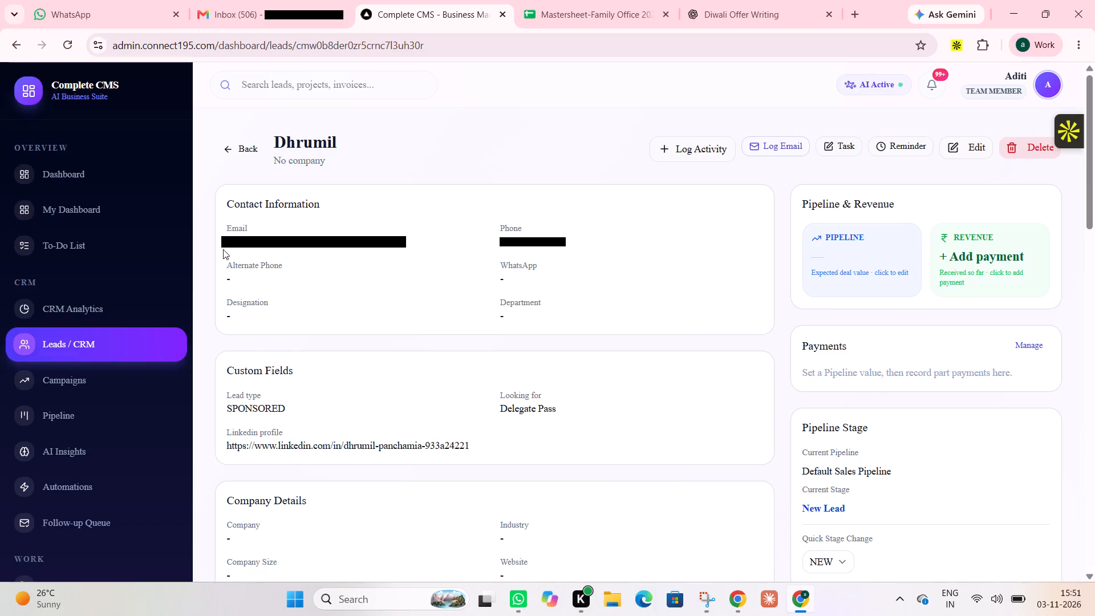
drag(222, 243, 424, 242)
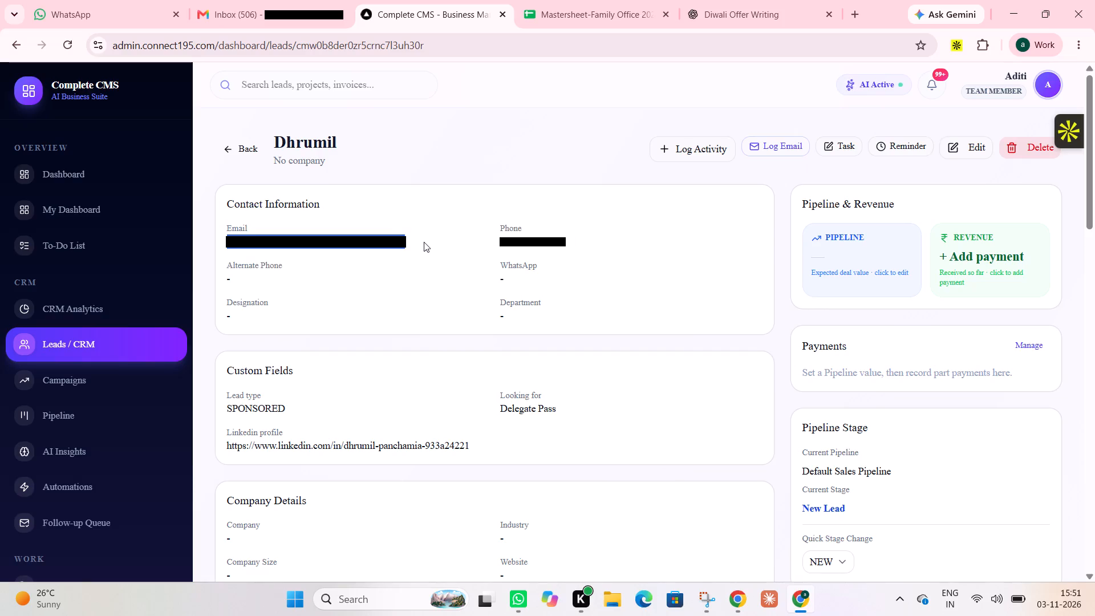
drag(424, 242, 422, 242)
scroll(415, 211, down, 1)
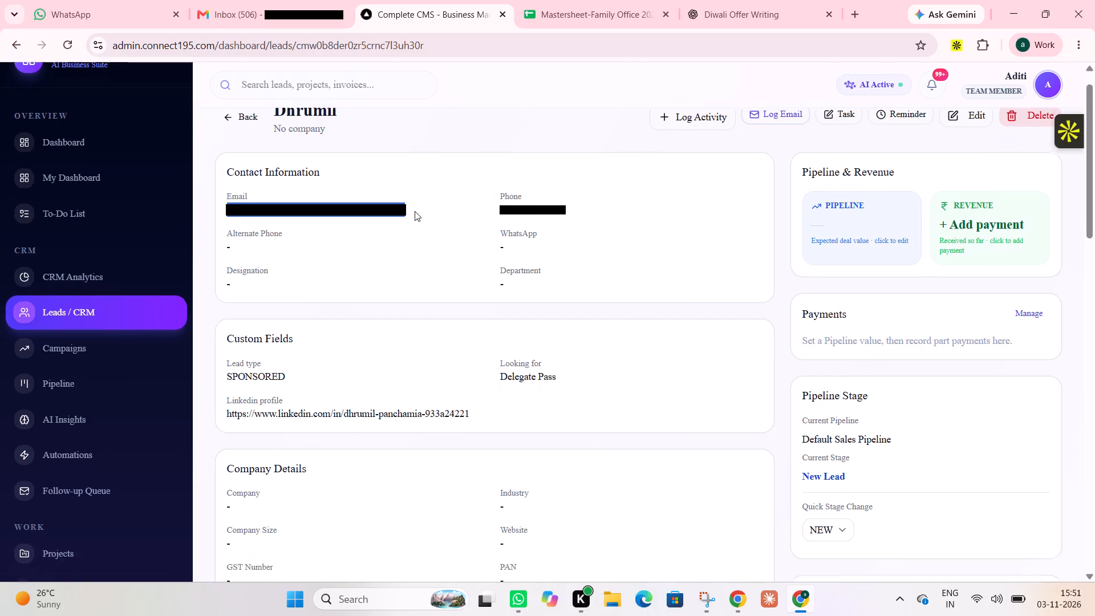
scroll(415, 211, down, 1)
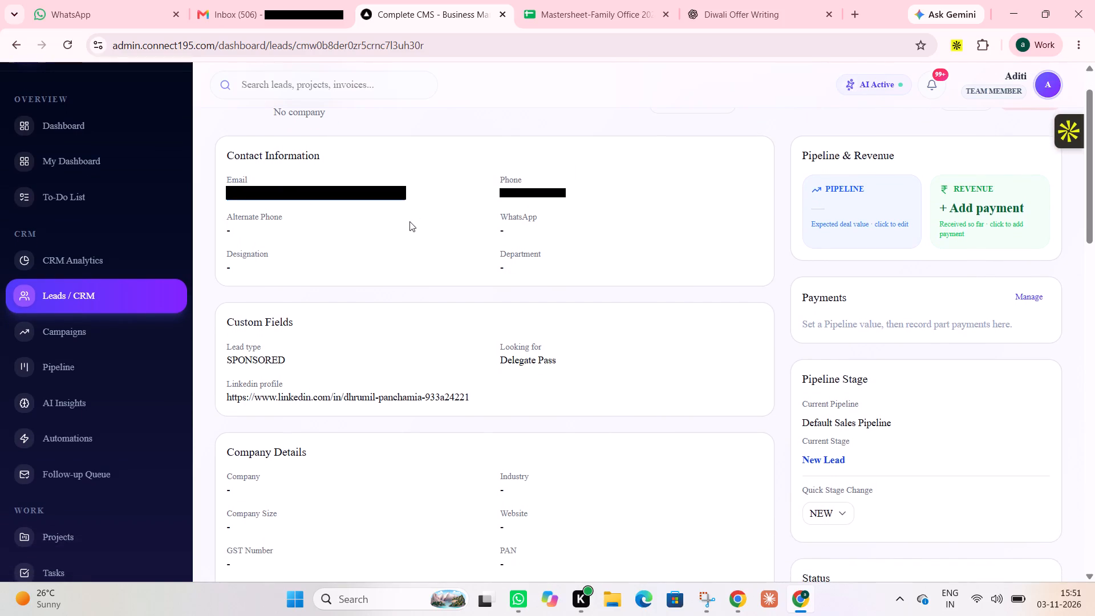
click(406, 229)
scroll(406, 229, up, 1)
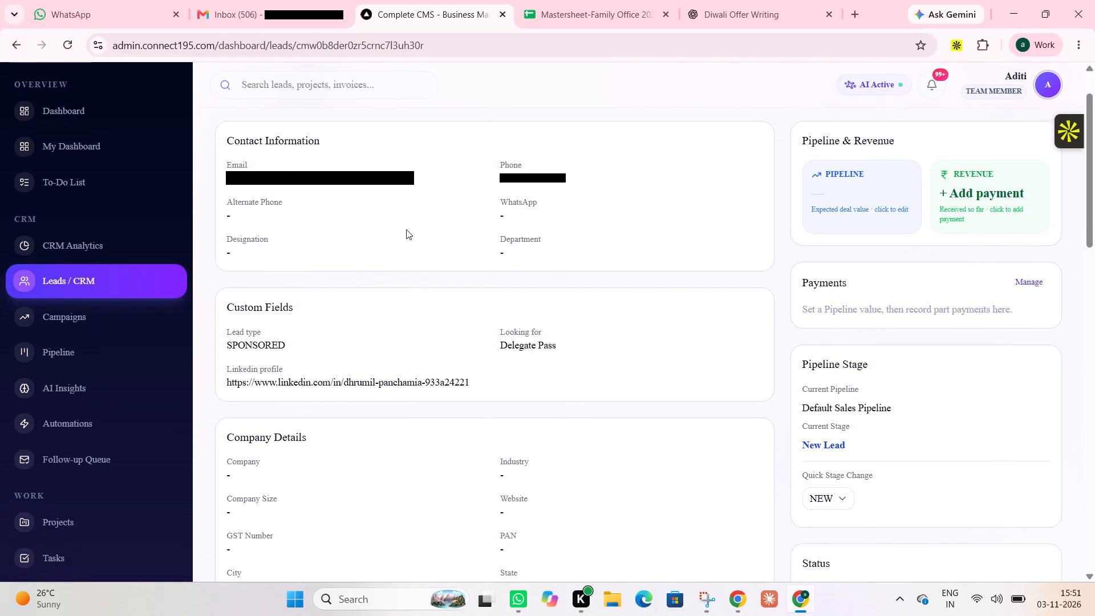
scroll(406, 229, up, 1)
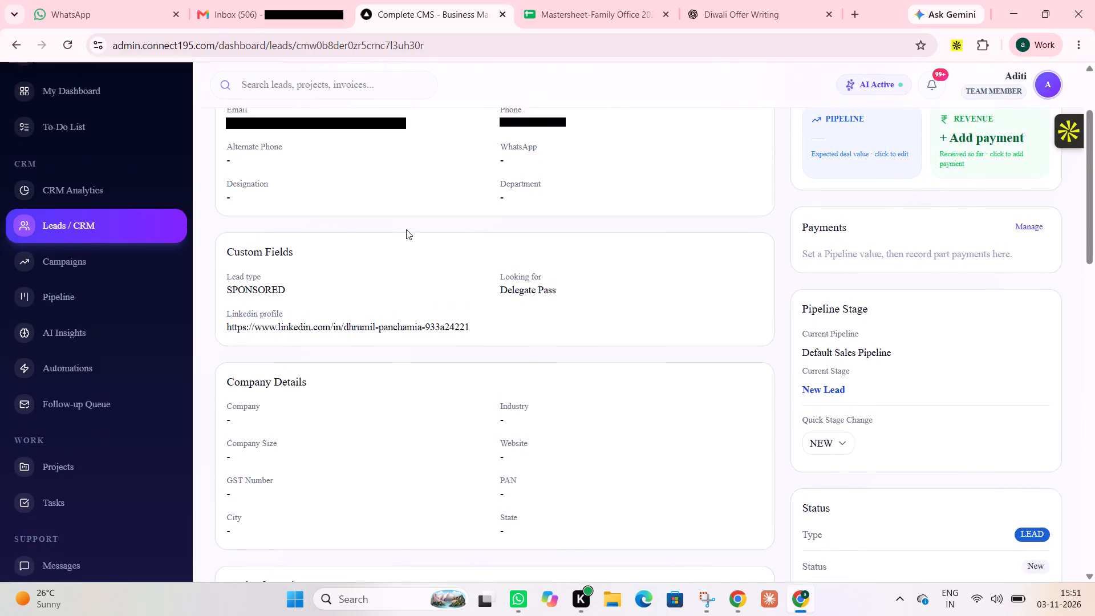
scroll(406, 229, up, 1)
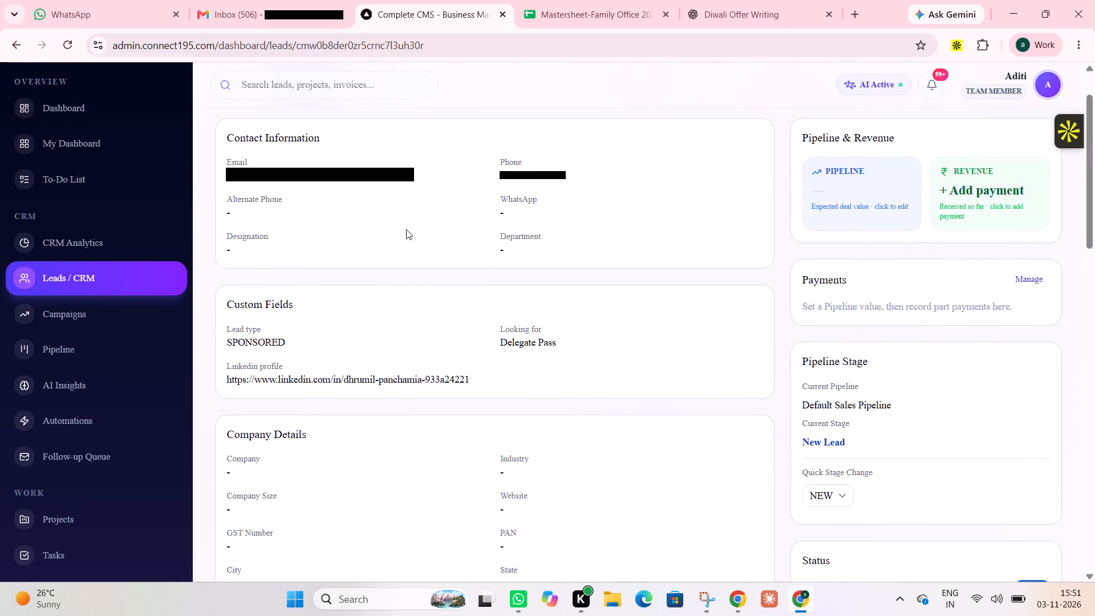
scroll(406, 229, up, 1)
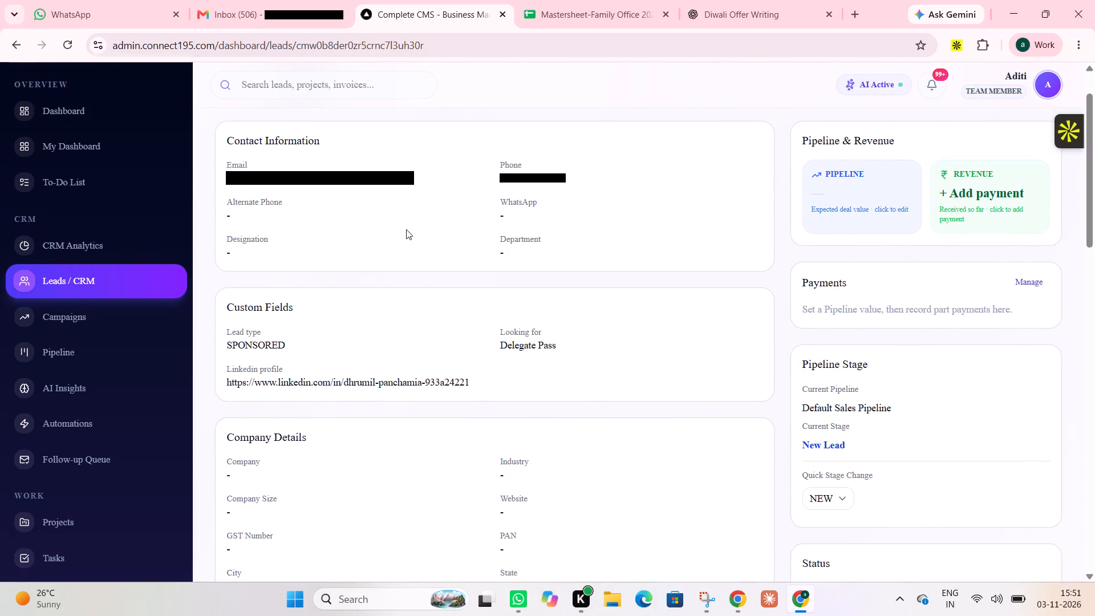
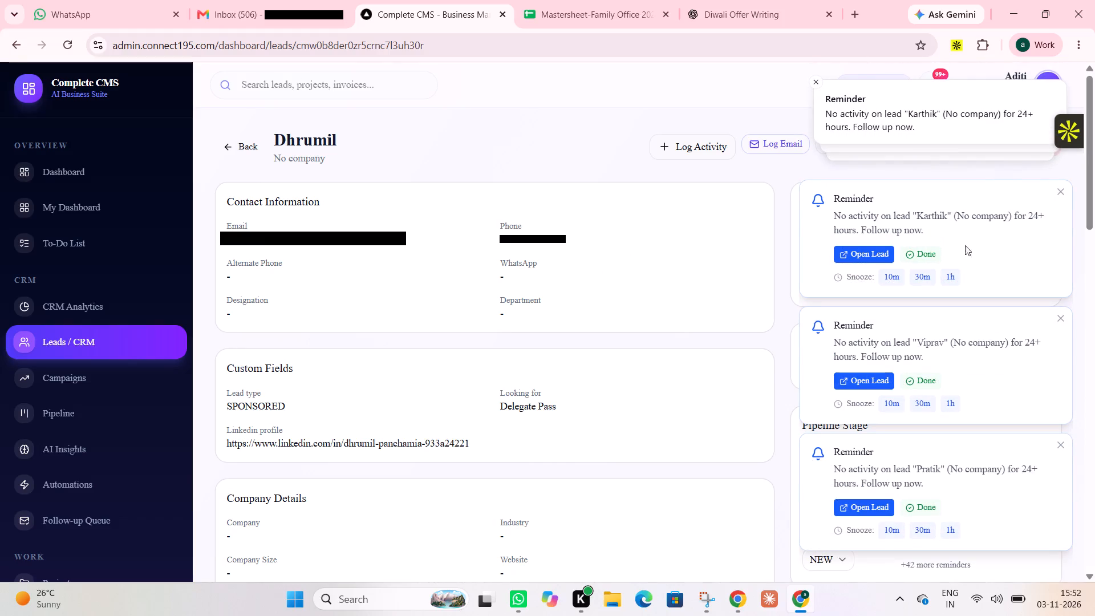
Dismiss the stacked inactivity reminders covering the pipeline stage section of Dhrumil's lead record, starting with the one for Karthik.
click(1063, 191)
click(1063, 191)
click(1063, 191)
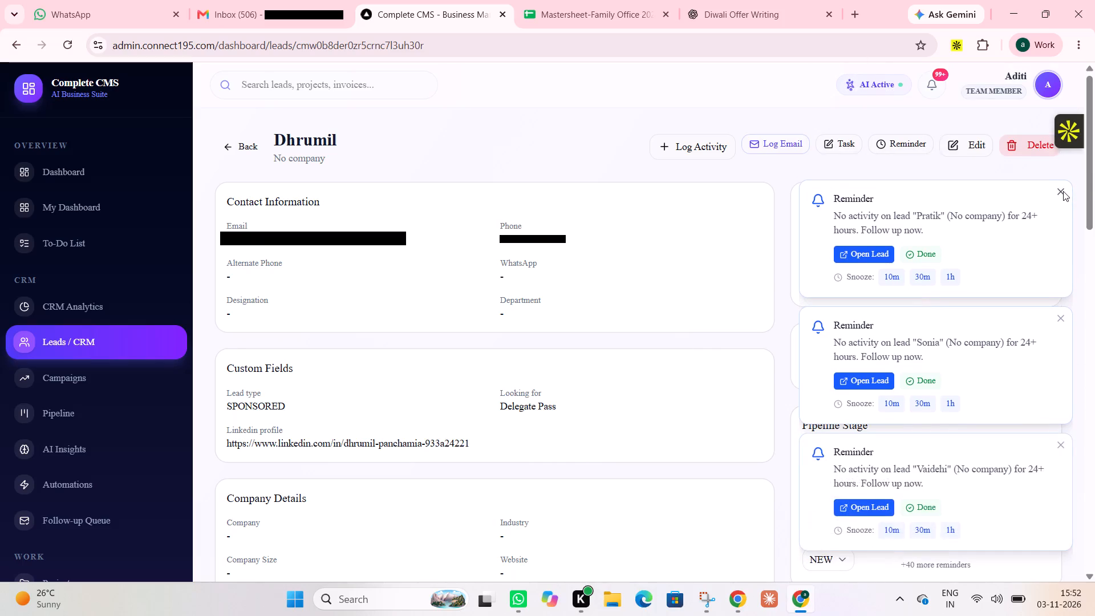
click(1063, 191)
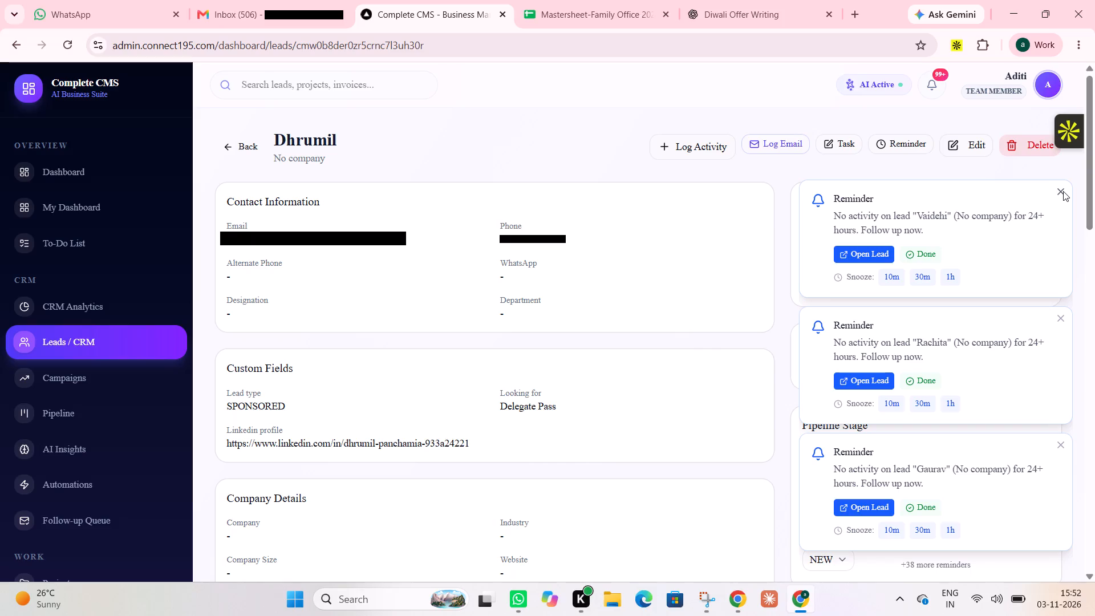
Dismiss the inactivity reminder for the lead Vaidehi that overlays Dhrumil's lead record.
click(1063, 191)
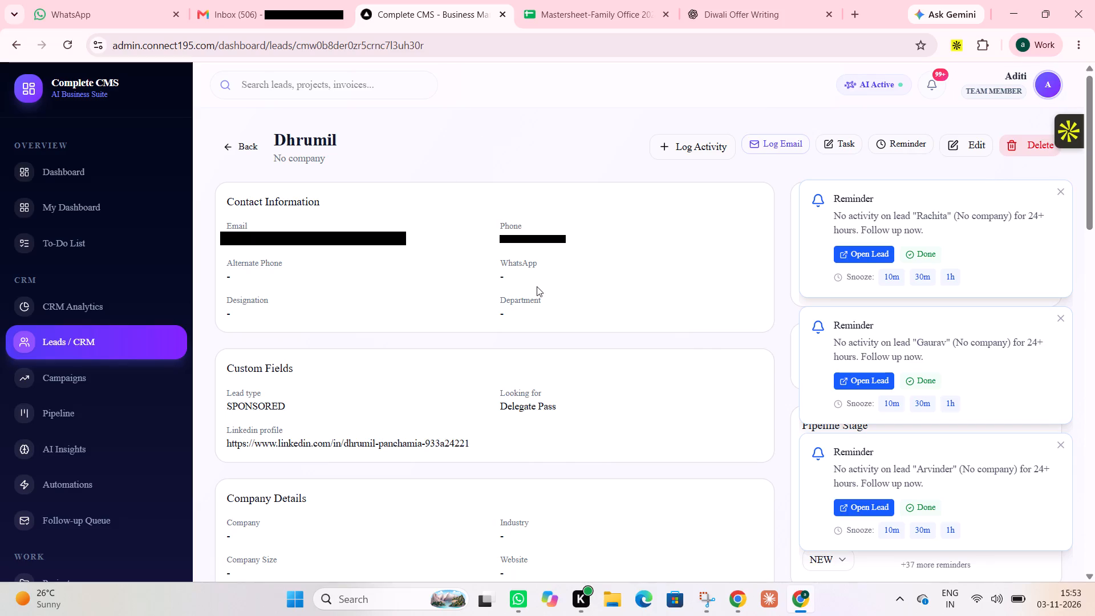
Highlight the phone number in the contact information of Dhrumil's lead record.
click(511, 244)
drag(511, 244, 546, 242)
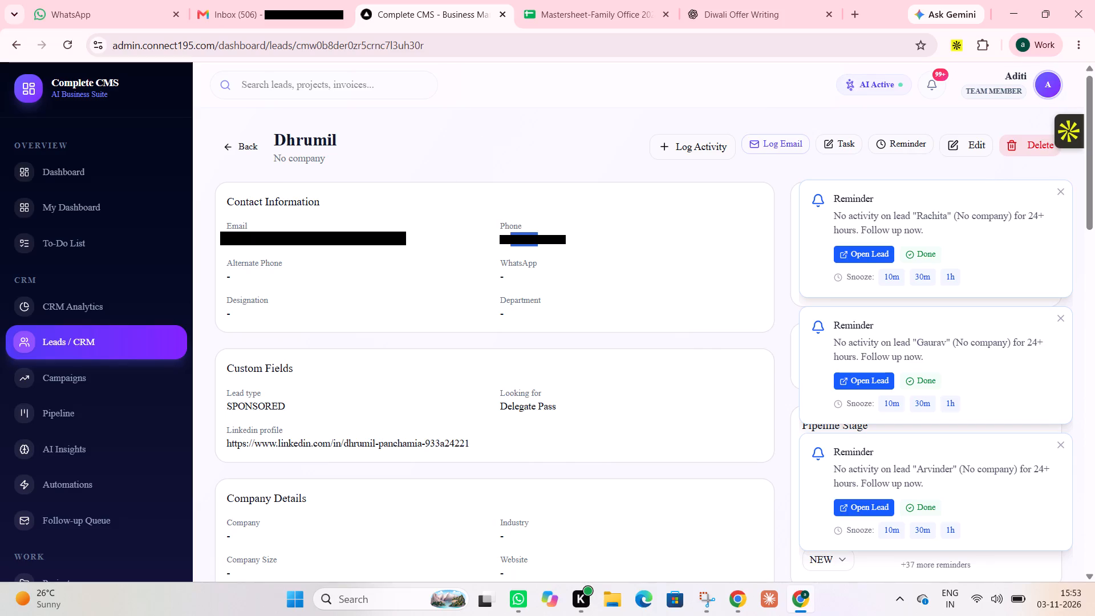
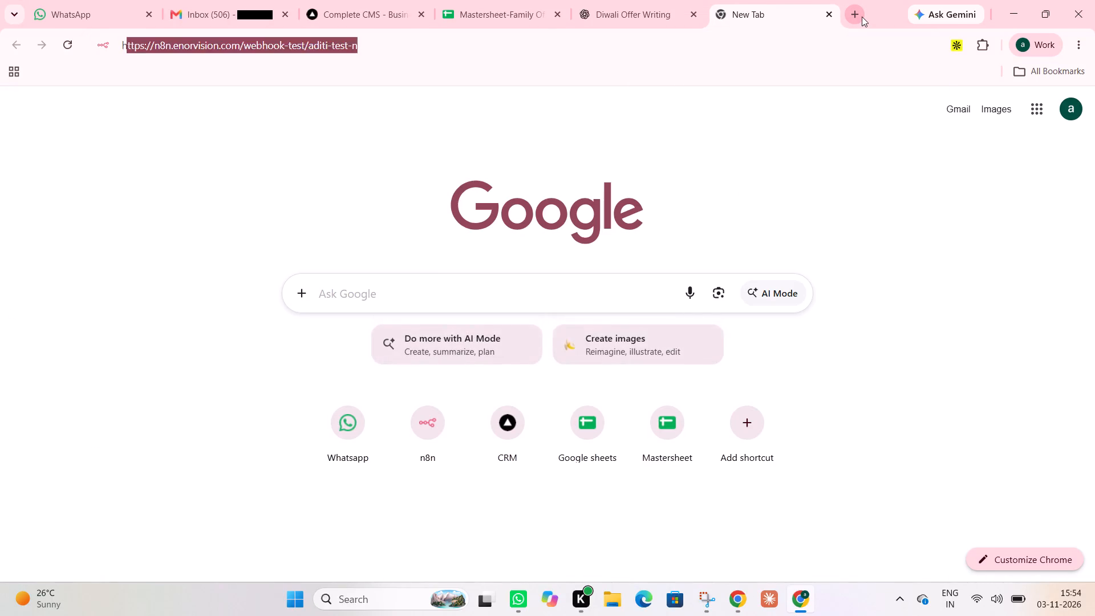
Find the HBF Direct Limited website through a web search and open its Global Family Office Summit 2026 details page.
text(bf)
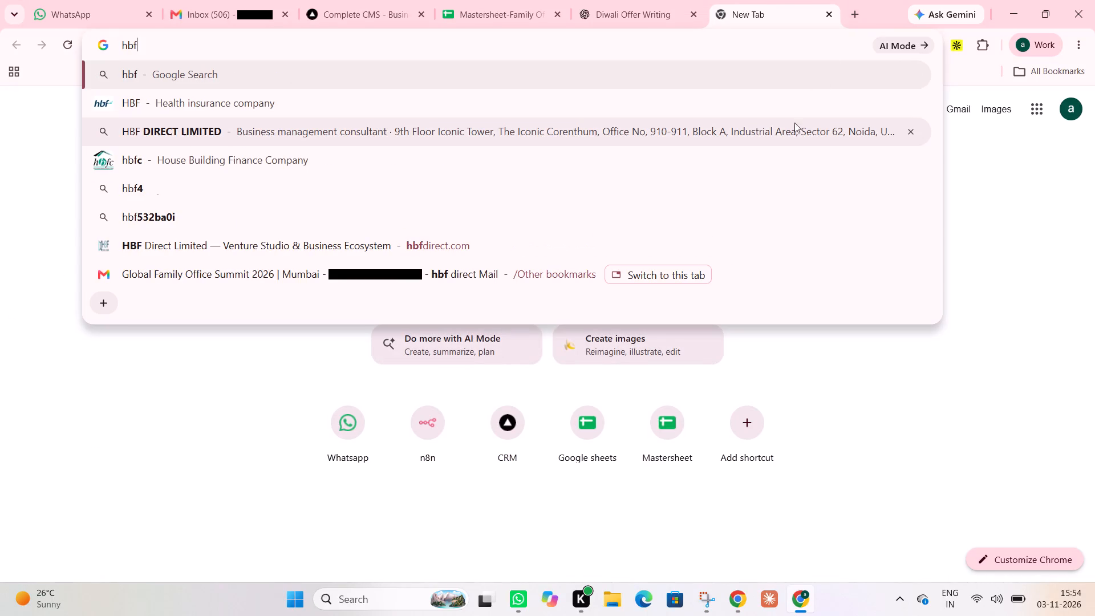
click(775, 129)
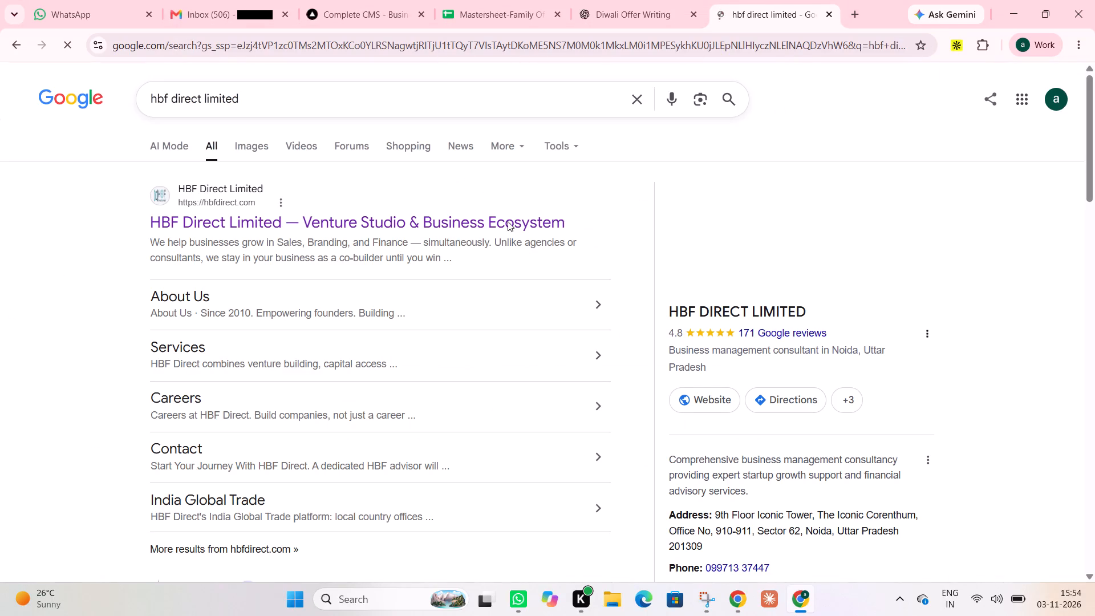
click(505, 224)
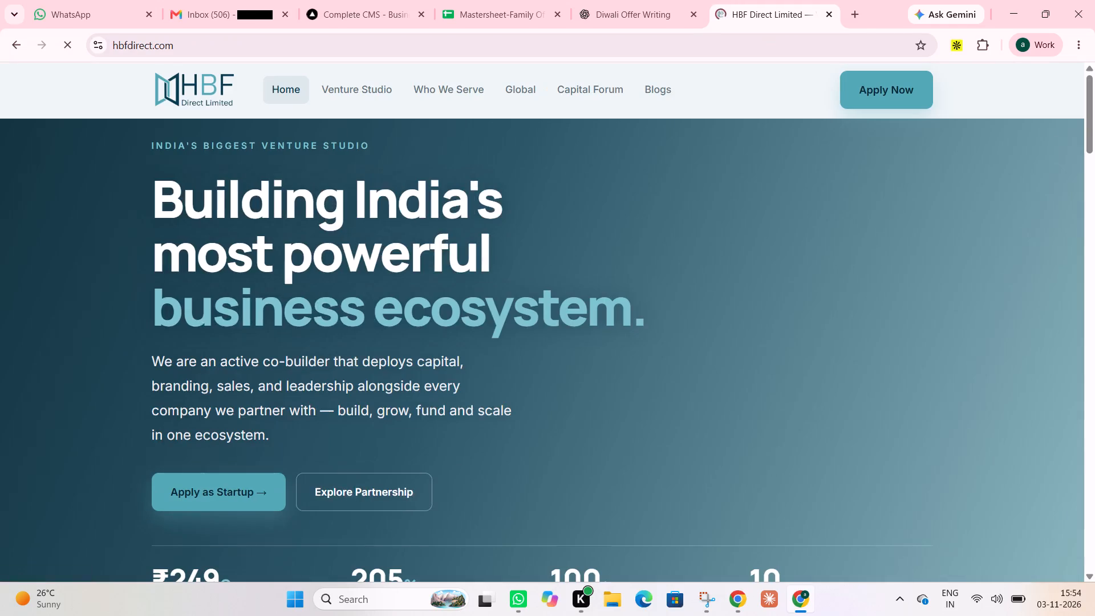
click(514, 455)
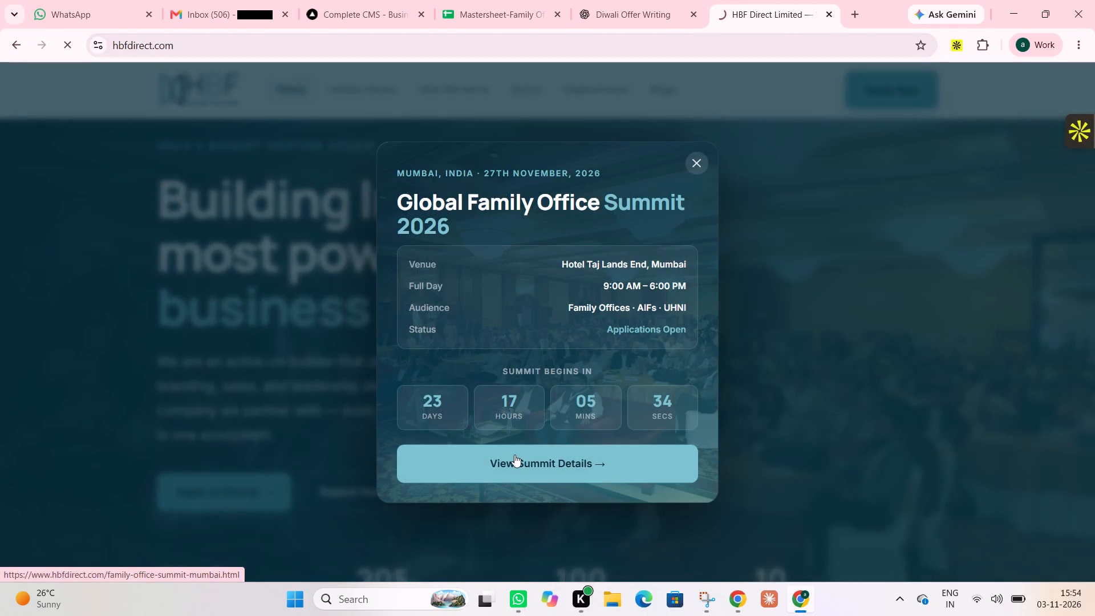
Look through the summit page, including the summit overview and the featured speakers and their firms.
scroll(514, 455, down, 5)
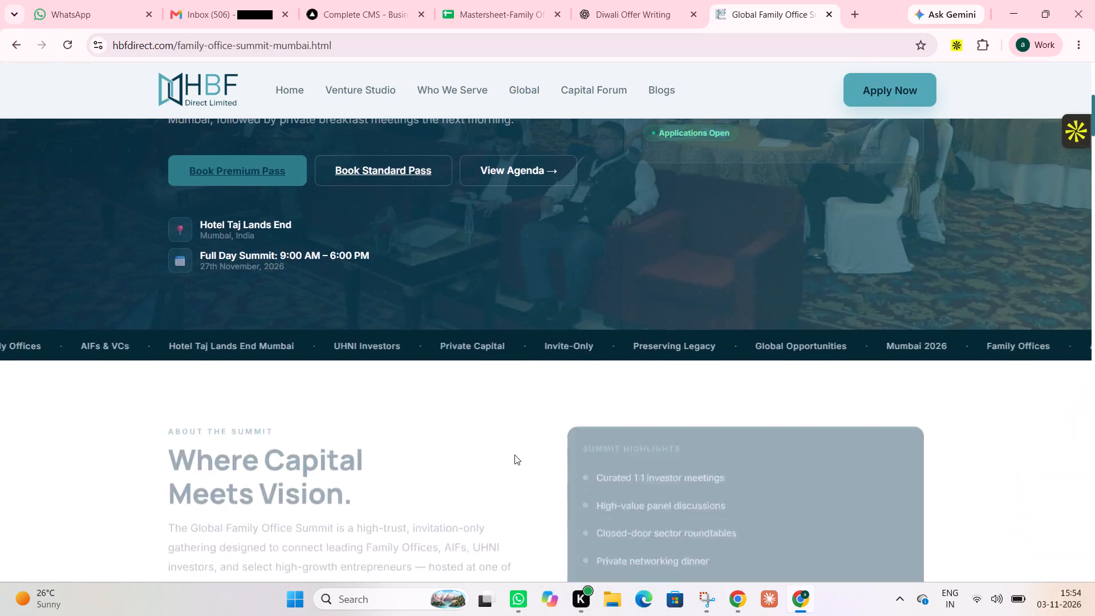
scroll(514, 455, down, 11)
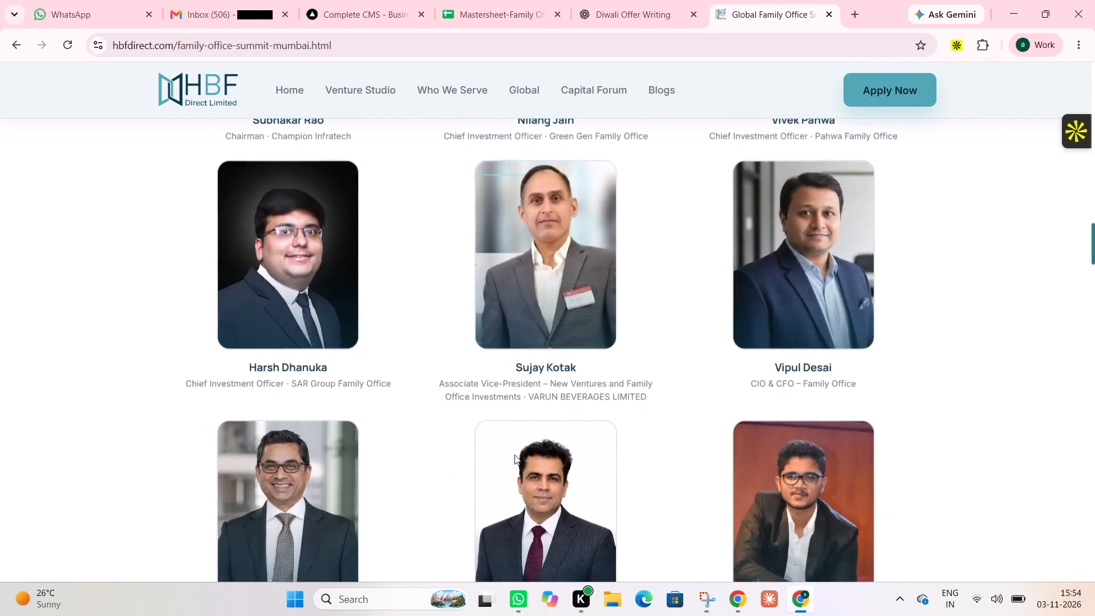
scroll(514, 455, down, 3)
scroll(514, 455, up, 1)
scroll(514, 455, down, 1)
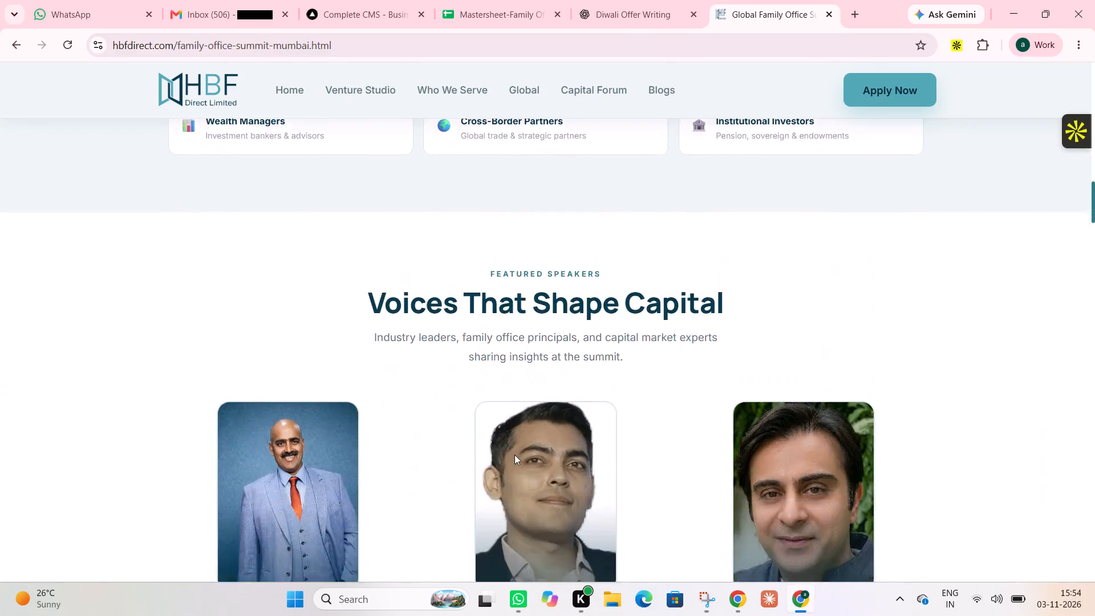
scroll(514, 455, down, 1)
scroll(514, 455, up, 3)
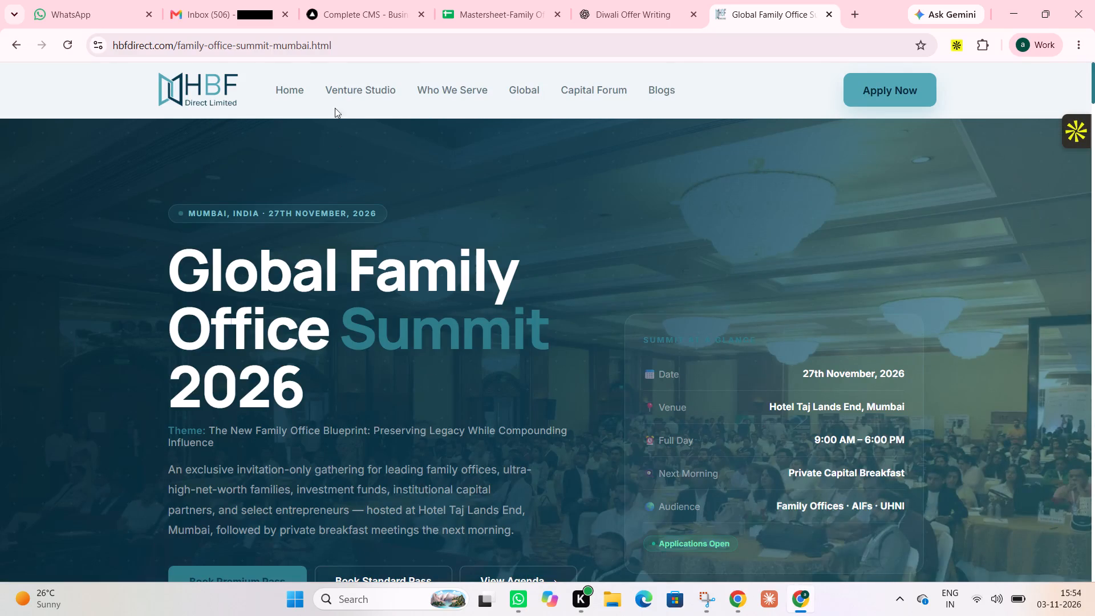
Select the full web address of the Global Family Office Summit 2026 page.
click(378, 37)
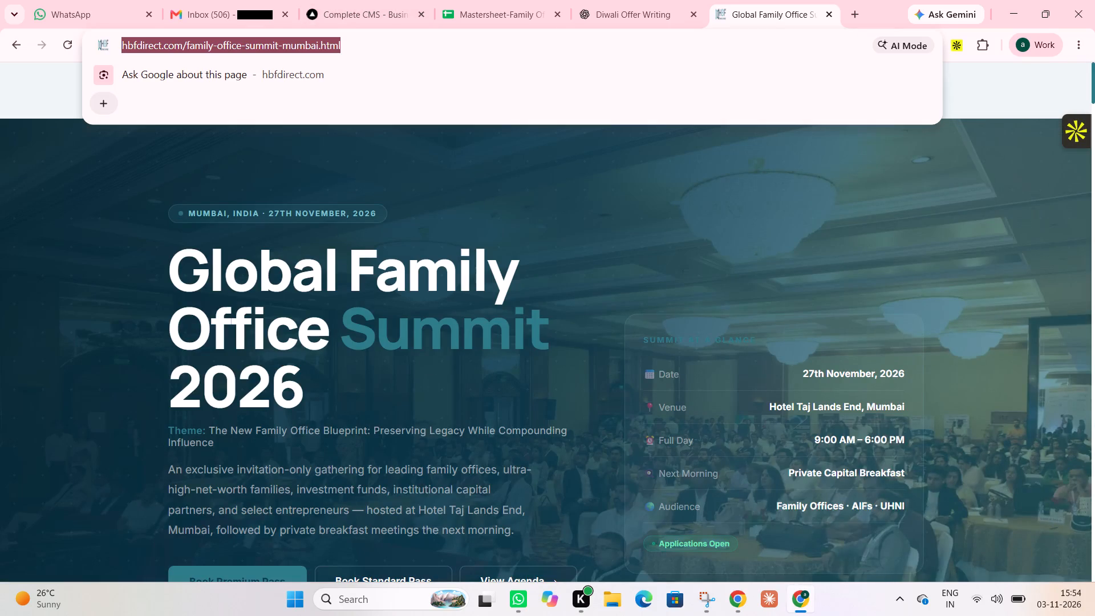
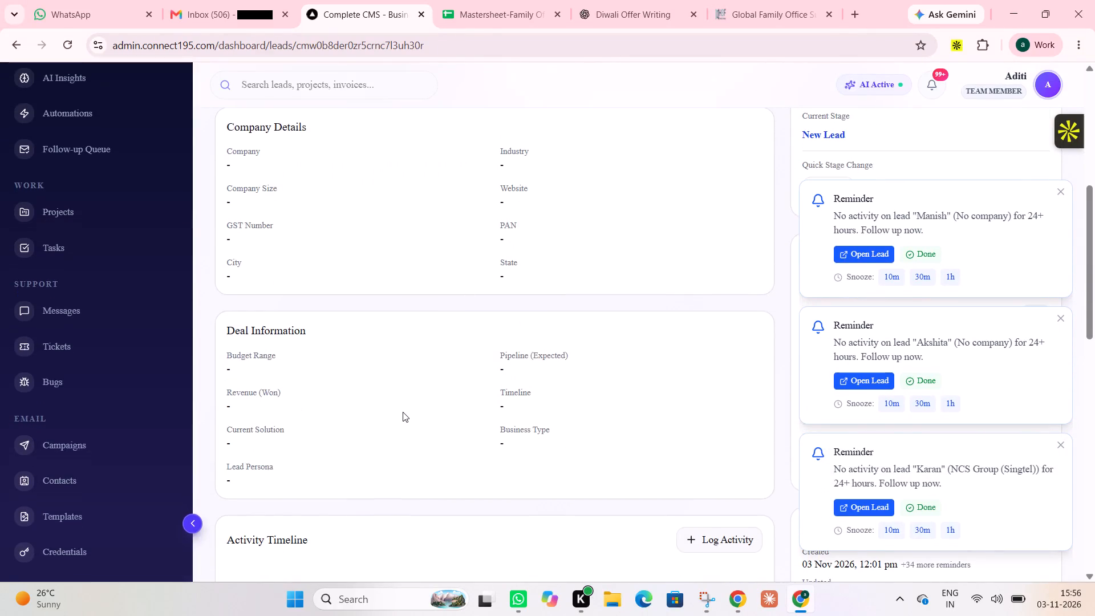
Post the discussion note "Shared family offices names. will get back" on Dhrumil's lead record.
scroll(403, 412, down, 3)
click(289, 489)
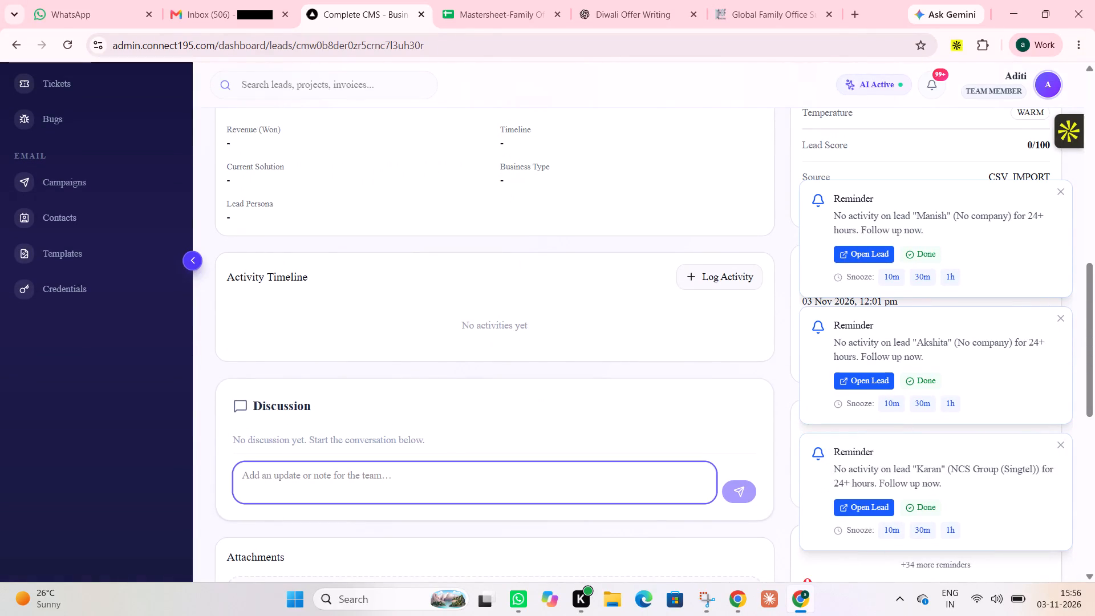
text(Shared family offices nae)
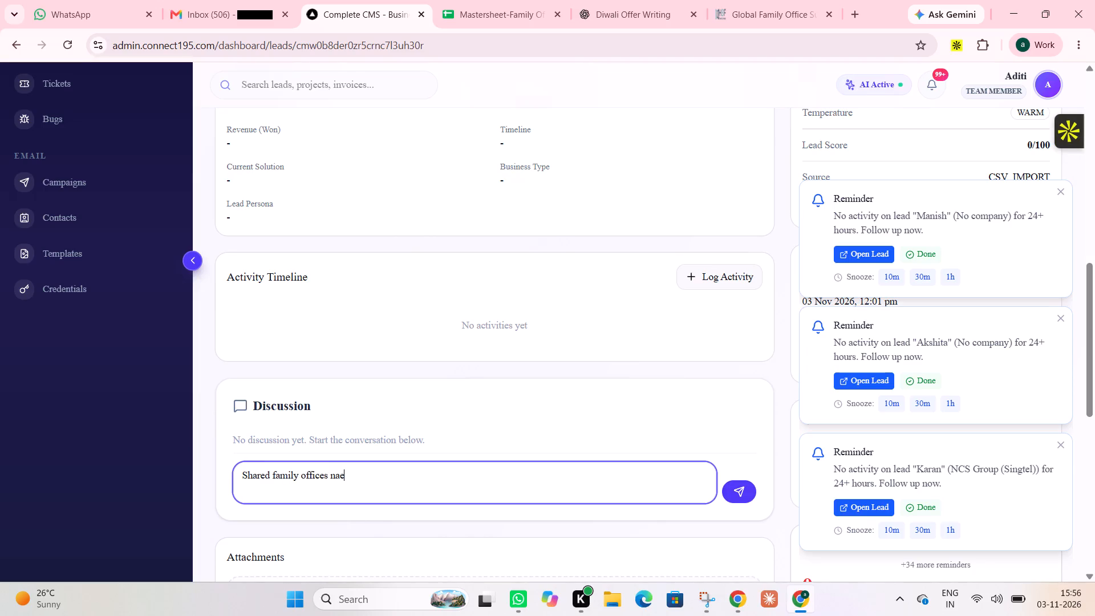
key(BackSpace)
text(mes. will get back)
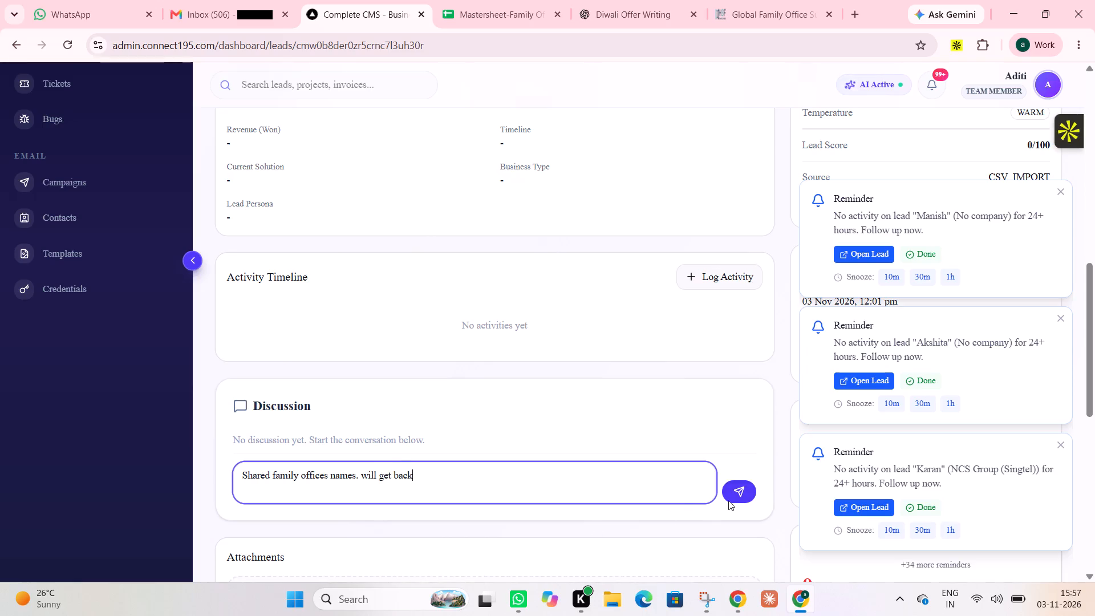
click(735, 499)
Dismiss all the remaining stacked inactivity reminders on the lead record, from the one for Manish through the one for Prof. Bharat.
click(1065, 193)
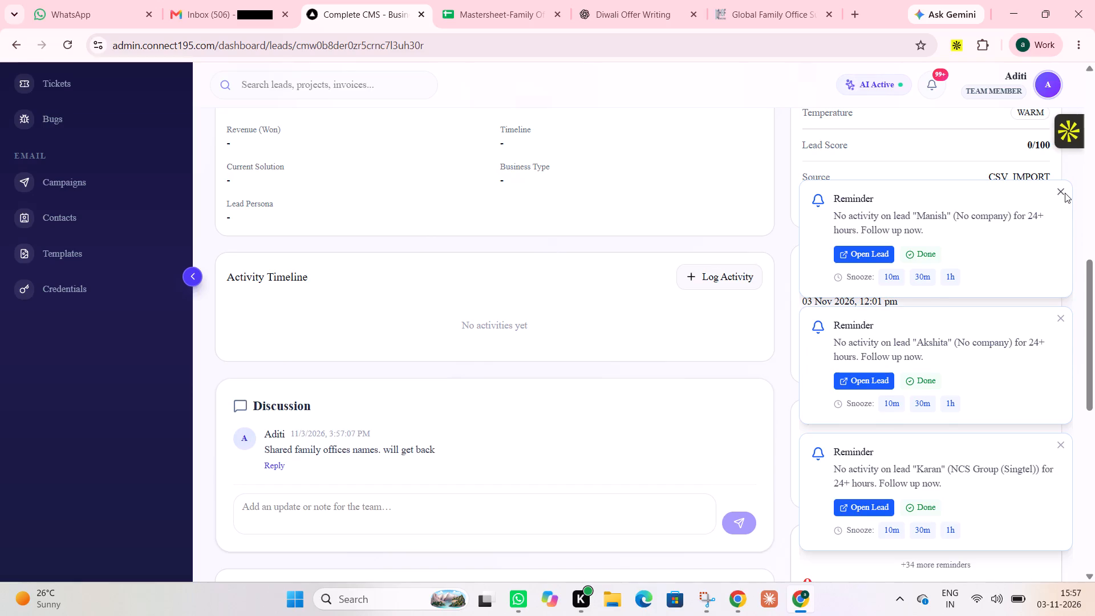
click(1065, 193)
click(1065, 193)
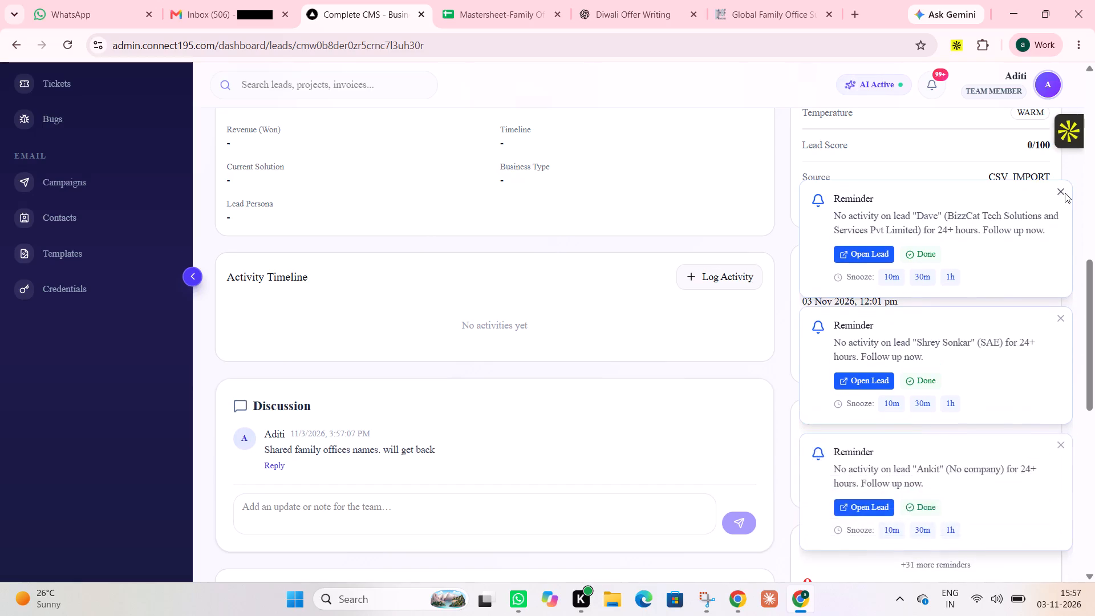
click(1065, 193)
click(1065, 193)
triple_click(1065, 193)
triple_click(1065, 193)
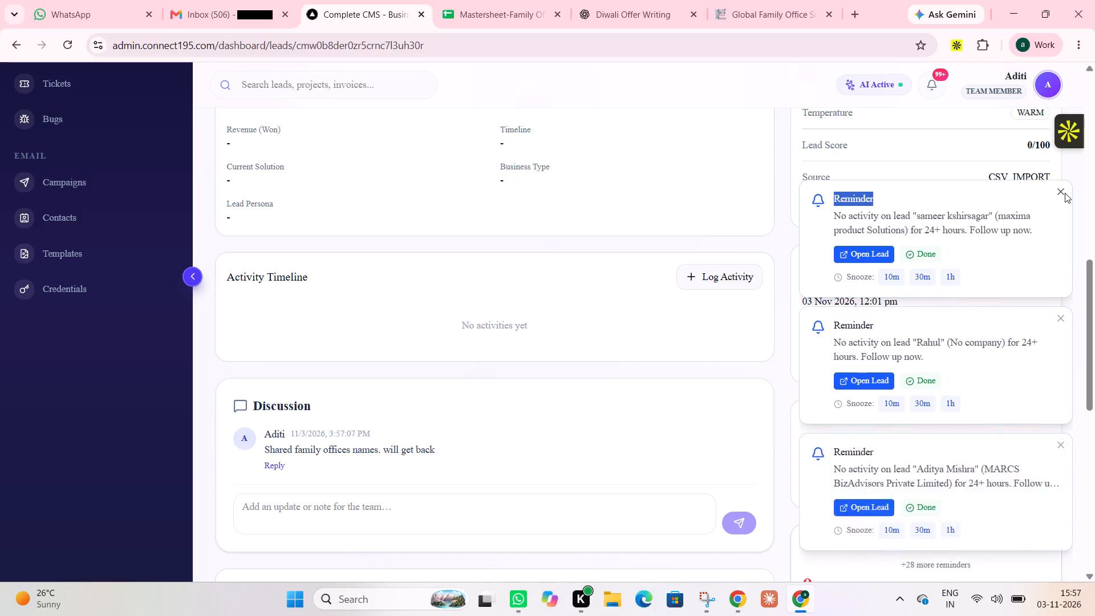
triple_click(1065, 193)
triple_click(1065, 193)
triple_click(1065, 193)
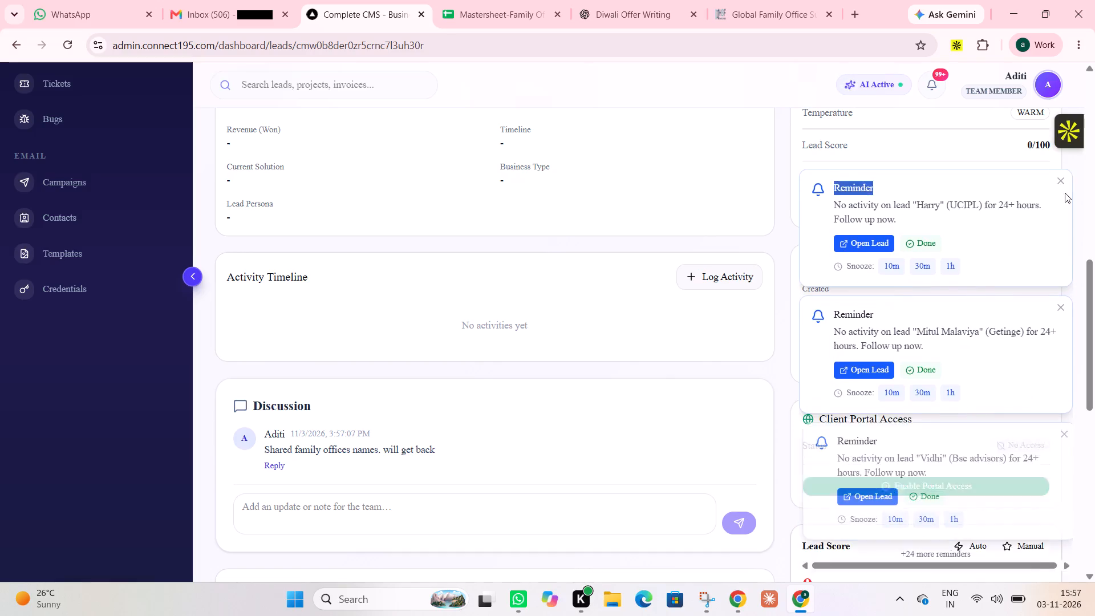
triple_click(1065, 193)
triple_click(1065, 193)
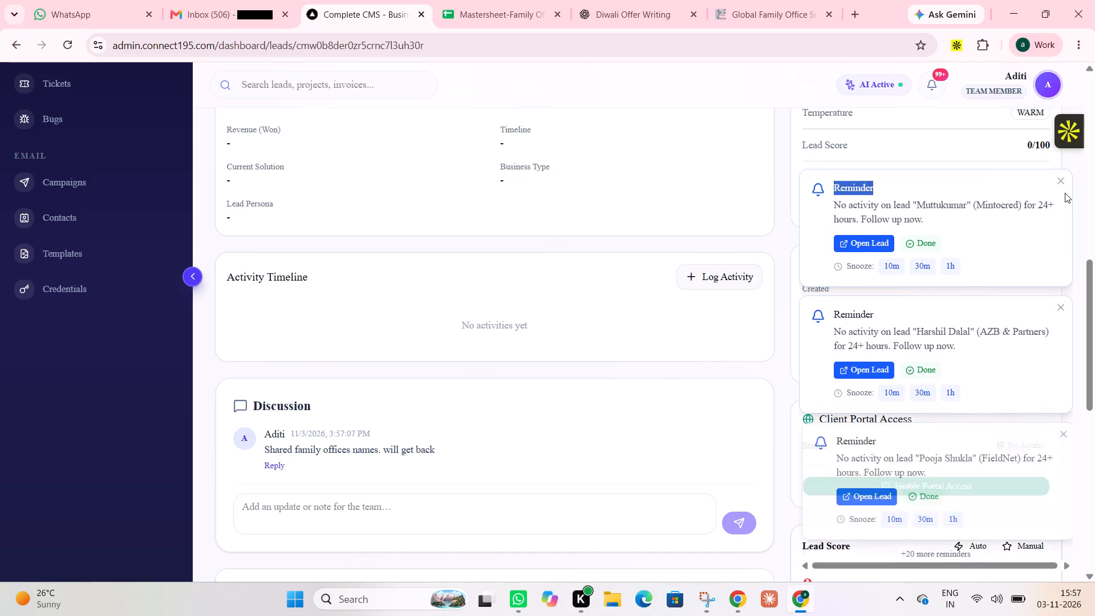
triple_click(1065, 193)
triple_click(1065, 193)
triple_click(1065, 193)
double_click(1065, 193)
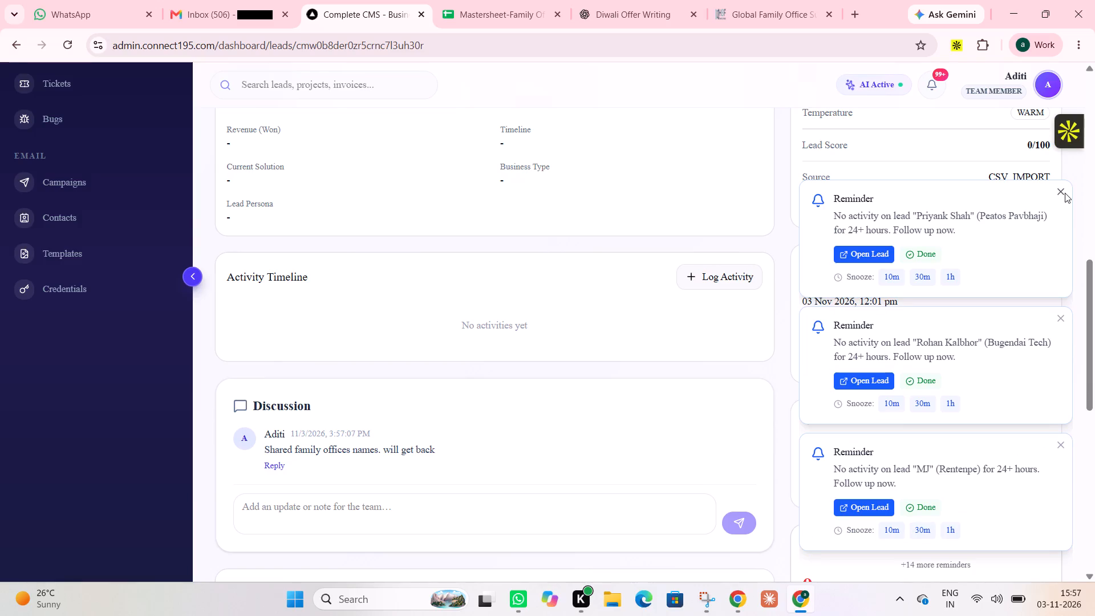
triple_click(1065, 193)
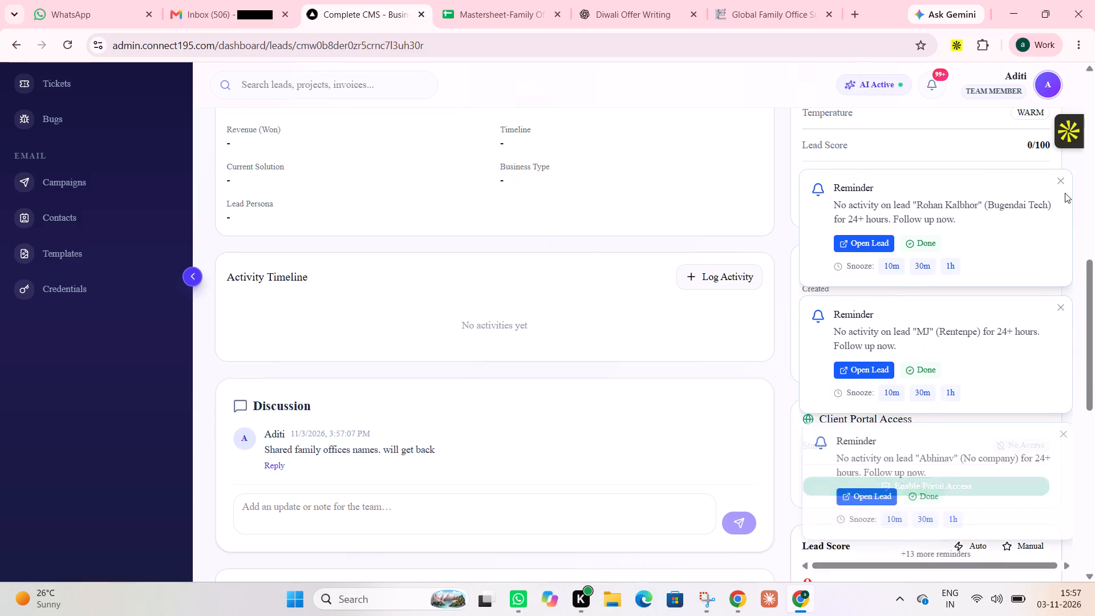
triple_click(1065, 193)
triple_click(1065, 193)
triple_click(1065, 193)
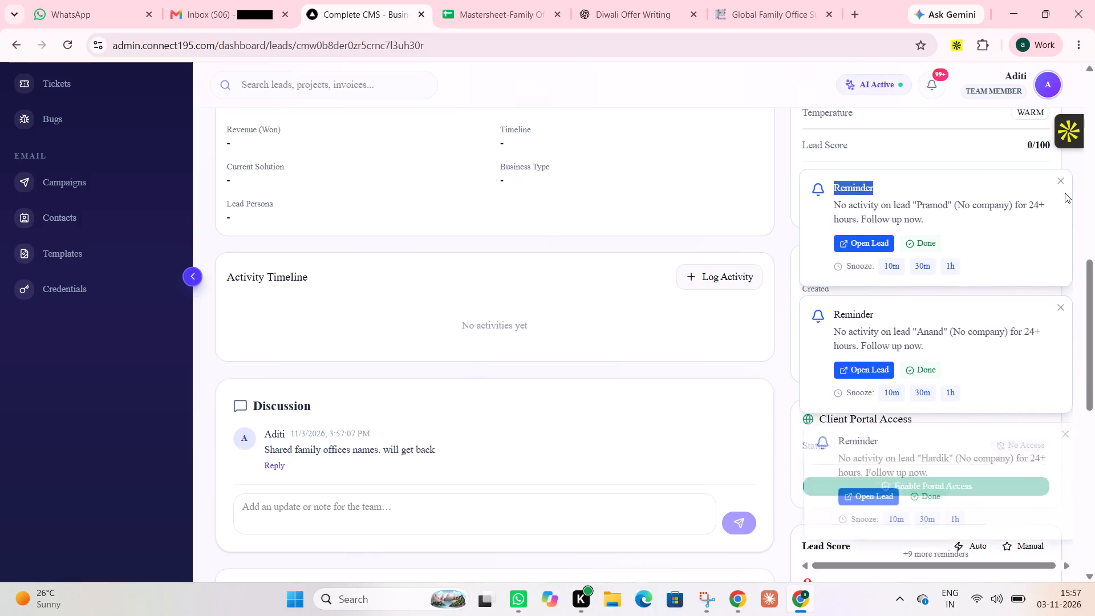
triple_click(1065, 193)
triple_click(1065, 193)
triple_click(1065, 193)
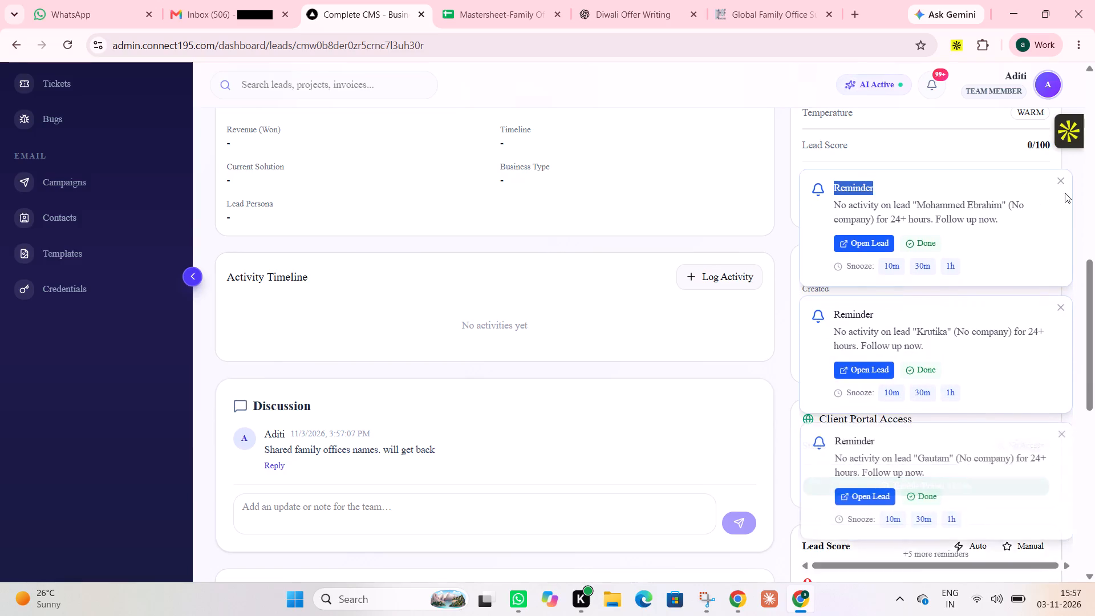
triple_click(1065, 193)
triple_click(1065, 193)
triple_click(1065, 193)
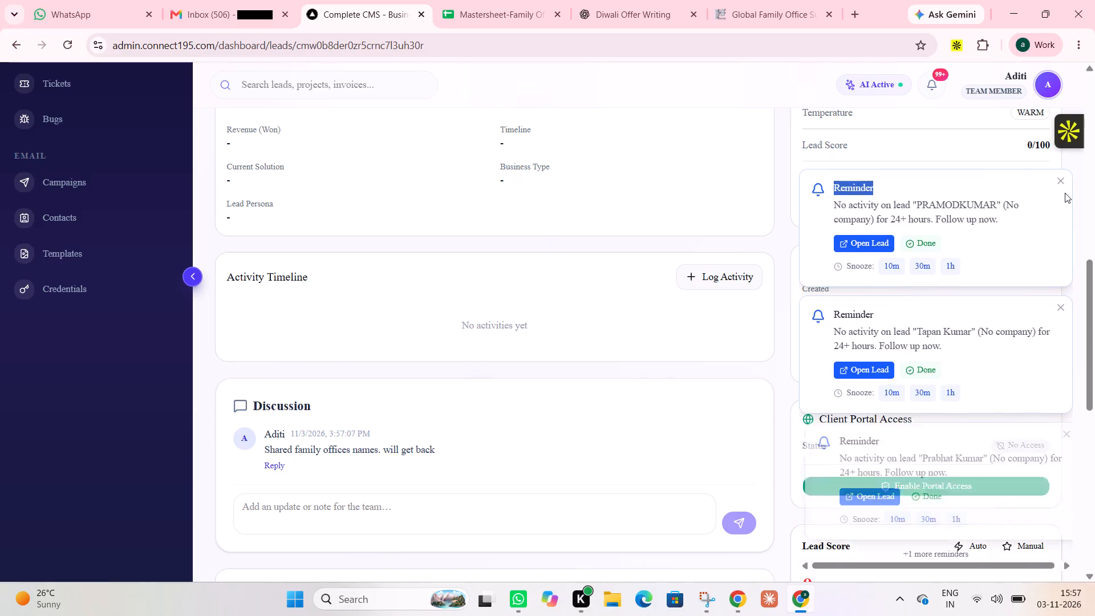
triple_click(1065, 193)
triple_click(1065, 193)
drag(1065, 193, 1062, 201)
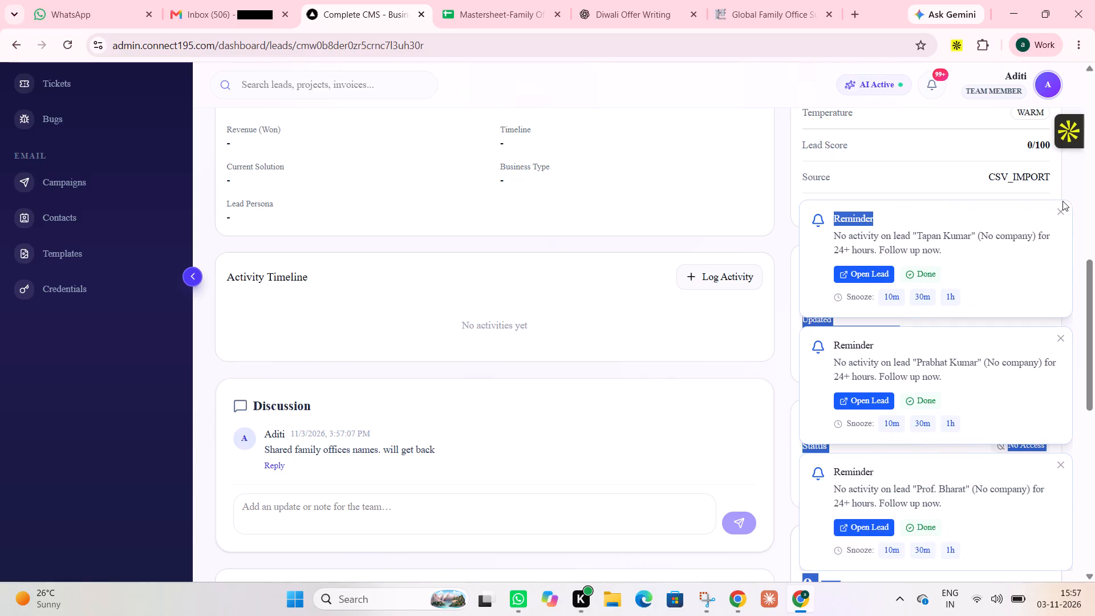
drag(1062, 201, 1062, 208)
triple_click(1062, 208)
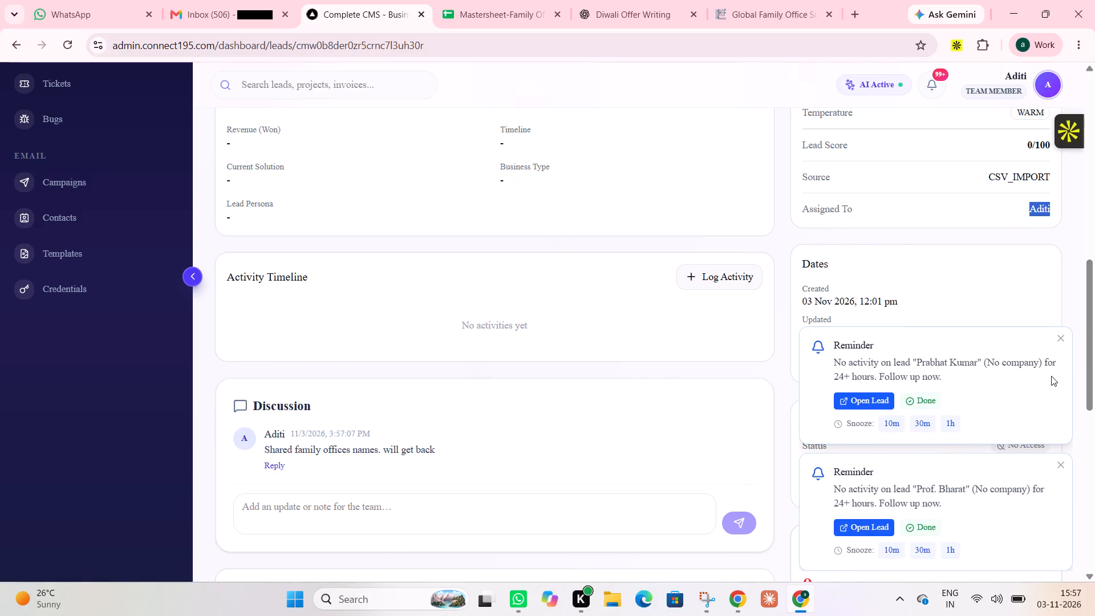
click(1059, 341)
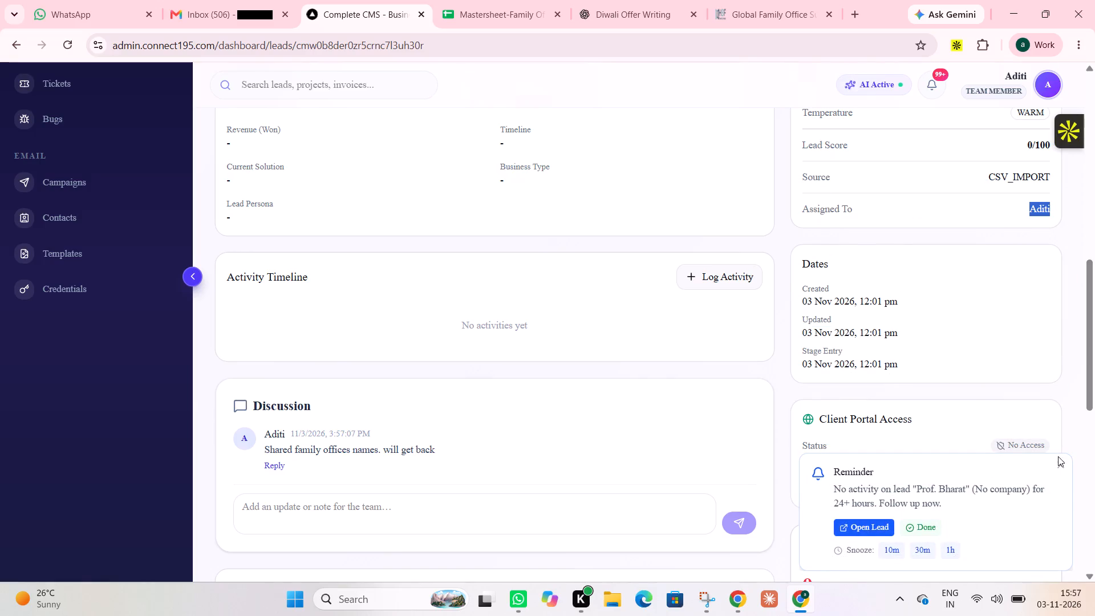
click(1058, 456)
click(1057, 464)
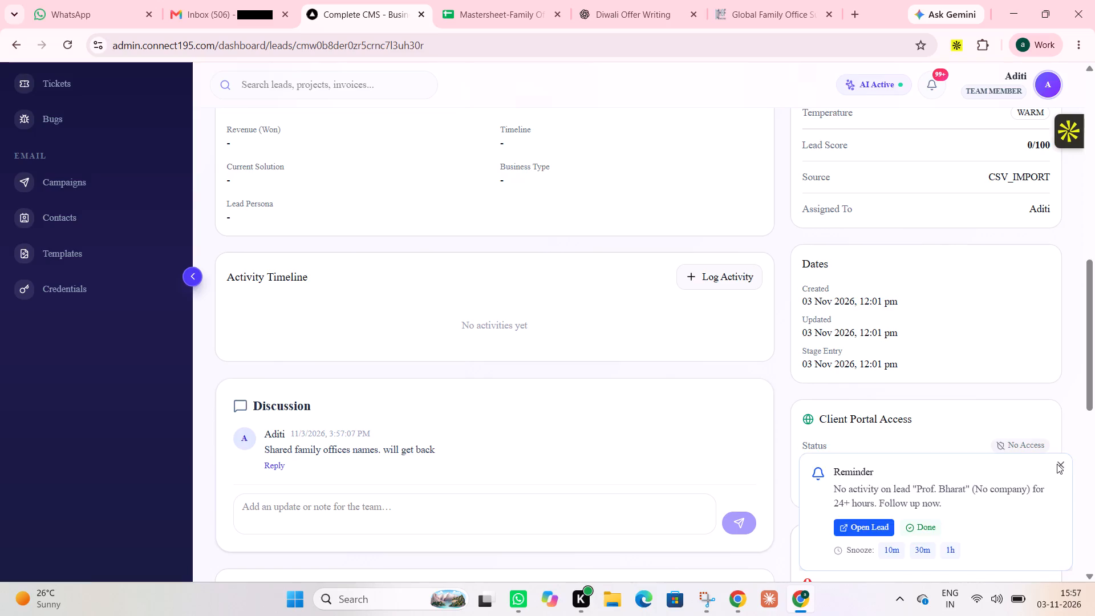
Open the quick stage change choices in the Pipeline Stage section of Dhrumil's lead record.
scroll(904, 333, up, 3)
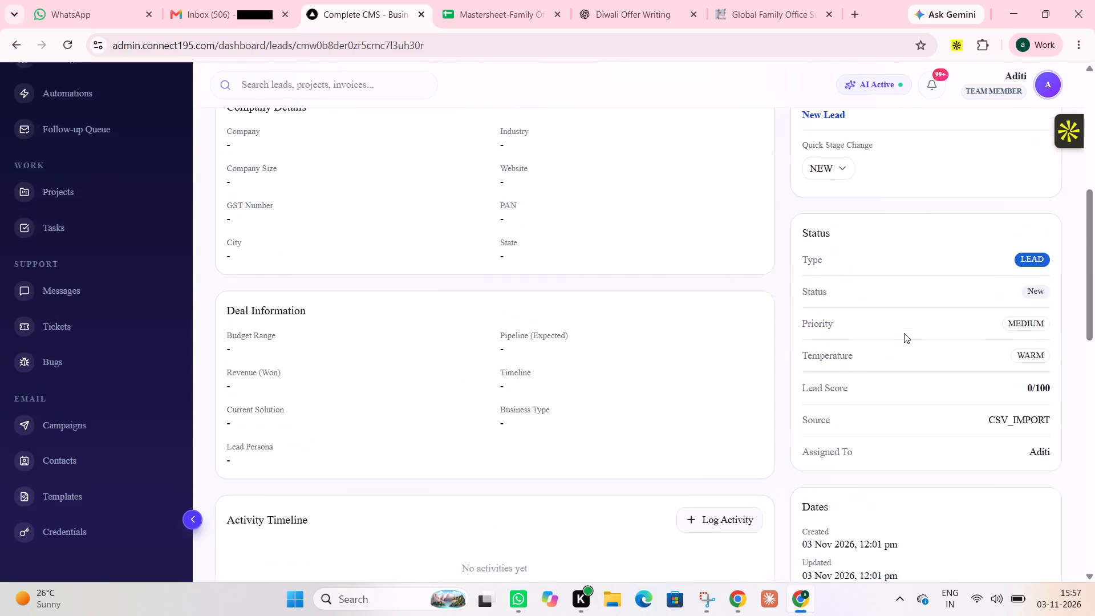
scroll(904, 333, up, 2)
click(838, 390)
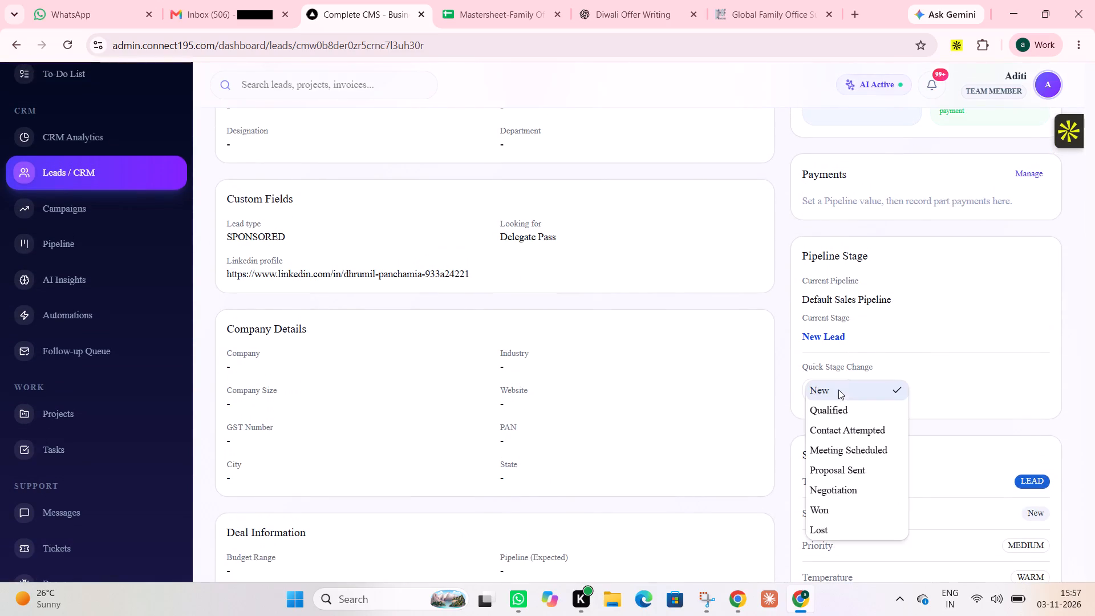
Change the pipeline stage of Dhrumil's lead record to Proposal Sent.
click(871, 471)
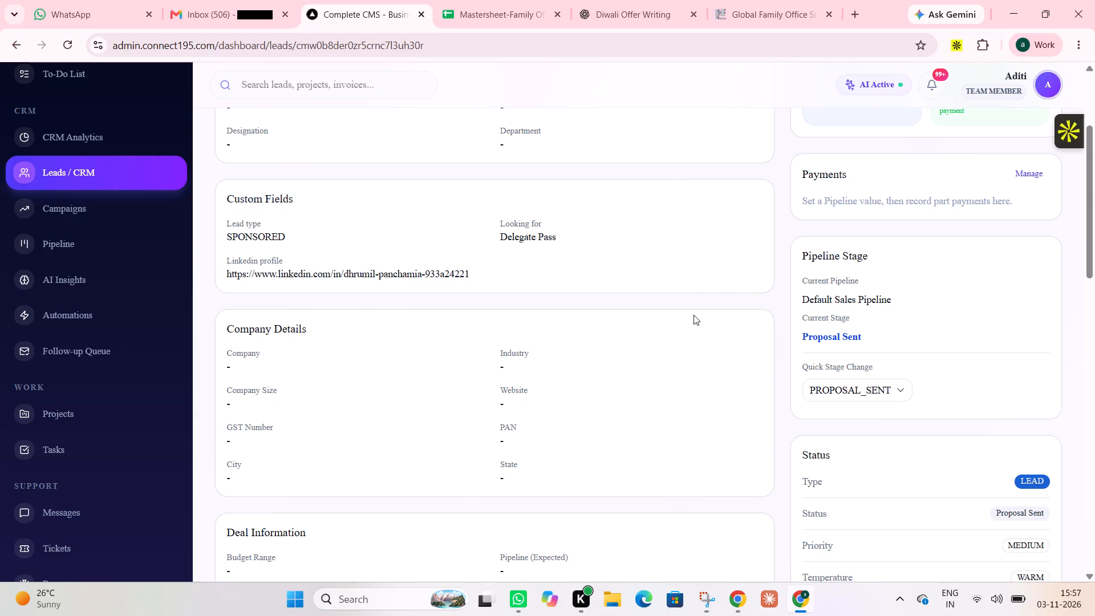
scroll(407, 191, up, 7)
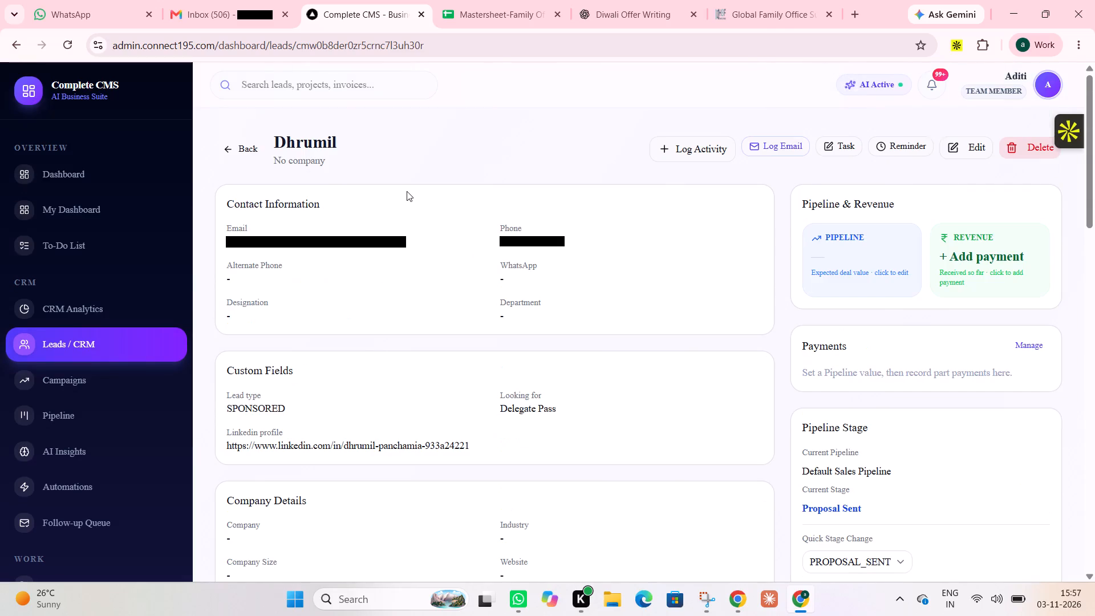
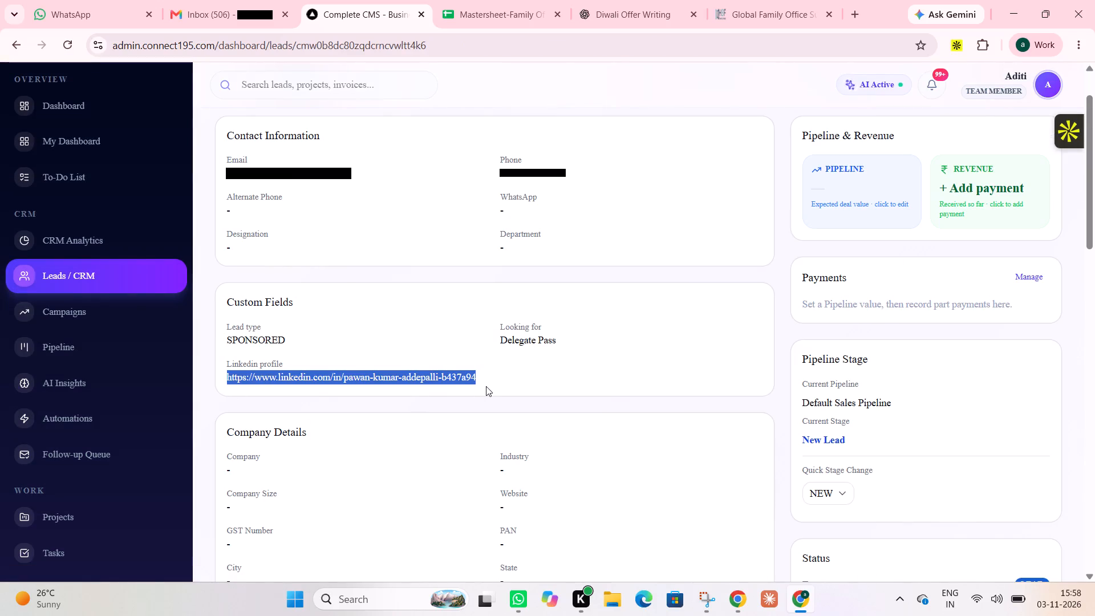
Open the LinkedIn profile listed in Pawan's lead record in a new browser tab and review his headline, About and Activity sections.
key(ctrl+c)
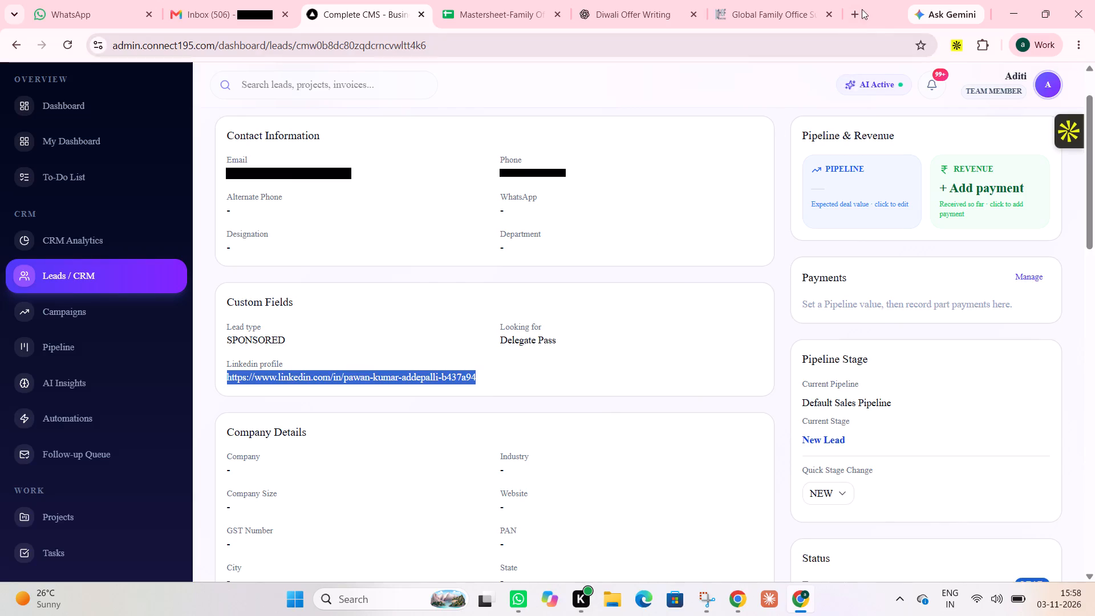
click(859, 4)
key(ctrl+v)
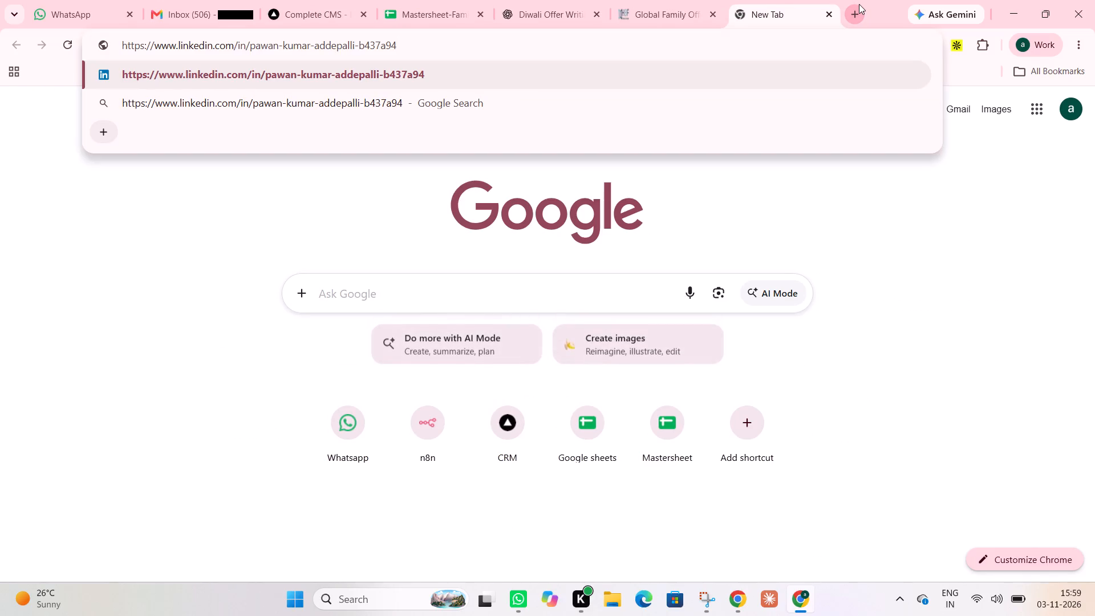
key(Return)
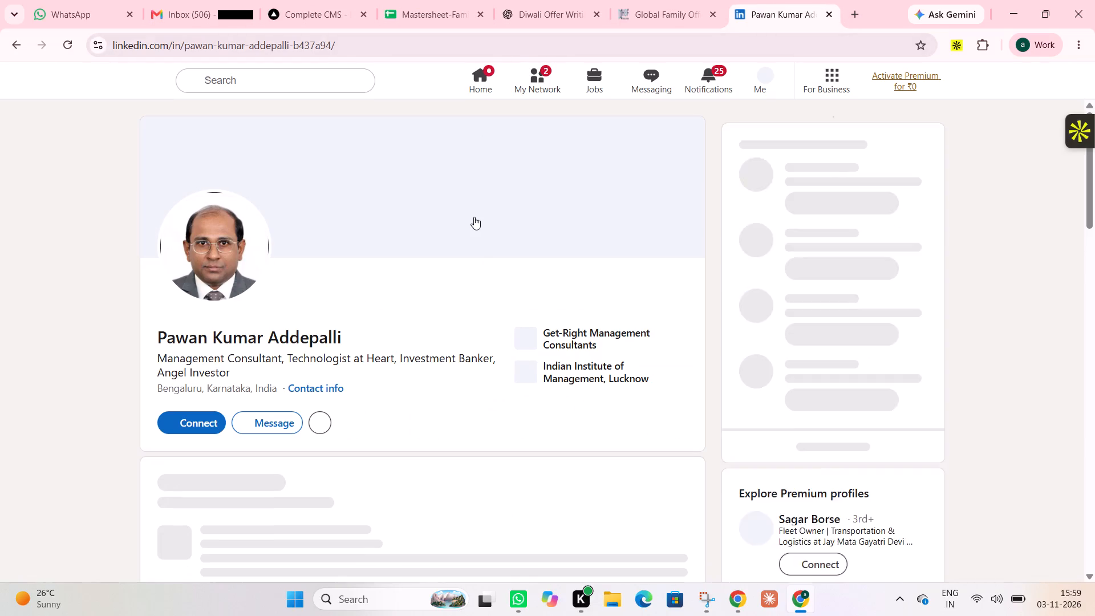
scroll(474, 217, down, 1)
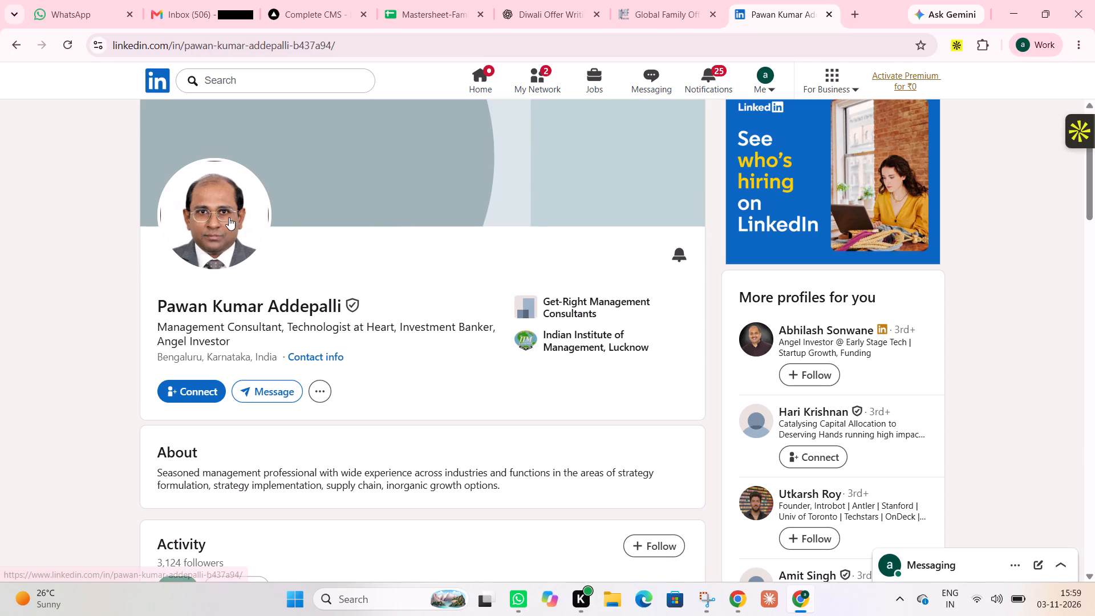
scroll(348, 263, down, 1)
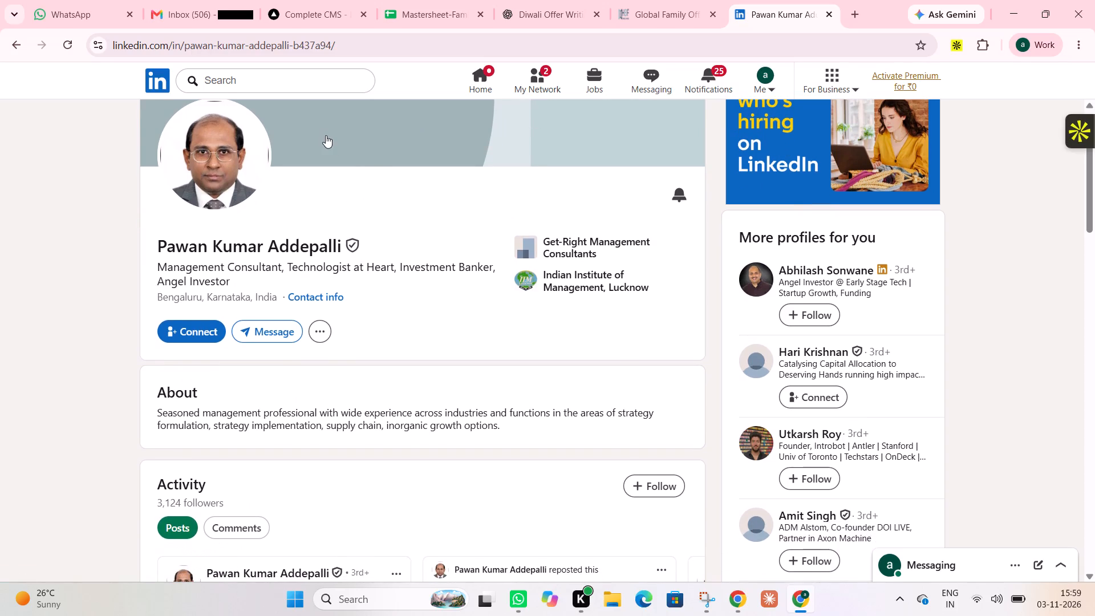
scroll(326, 135, up, 1)
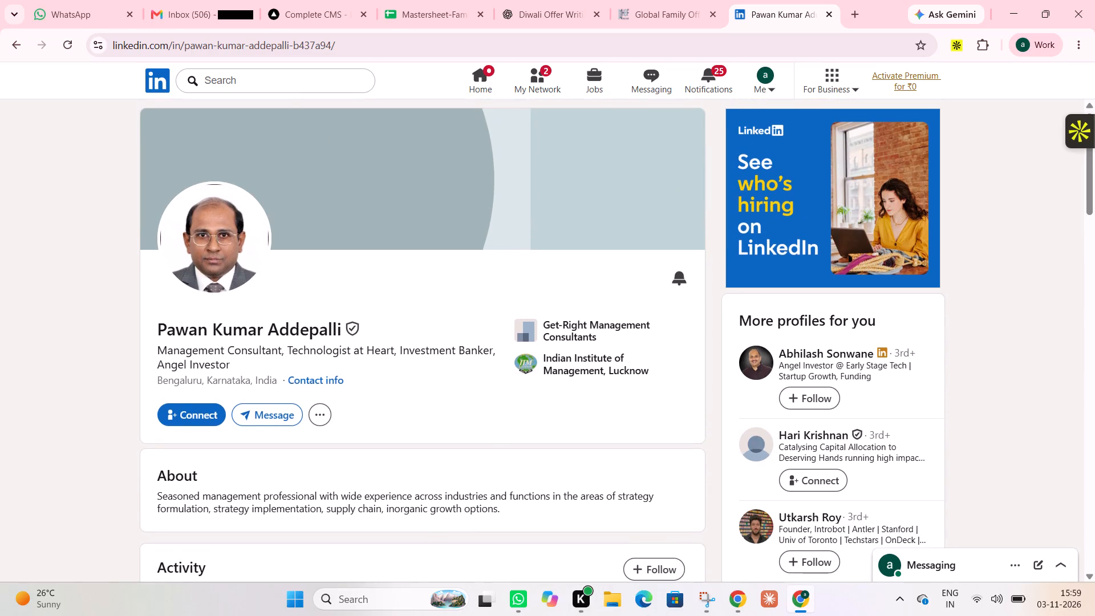
Return to Pawan's lead record in the CRM and start a new note in its Discussion section.
click(300, 0)
scroll(493, 263, down, 2)
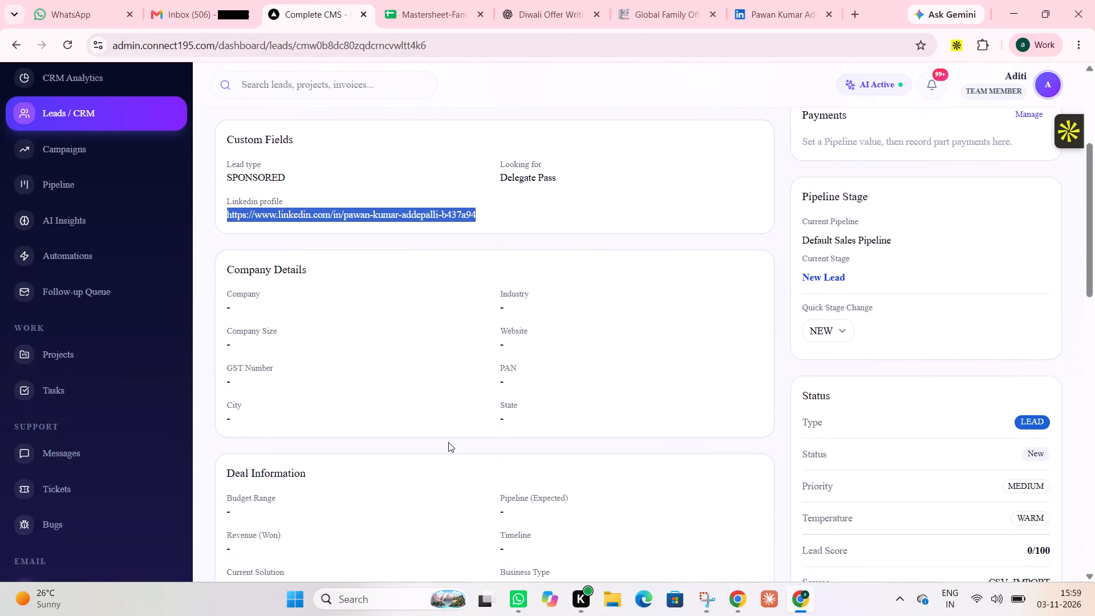
scroll(448, 442, down, 3)
scroll(384, 430, down, 1)
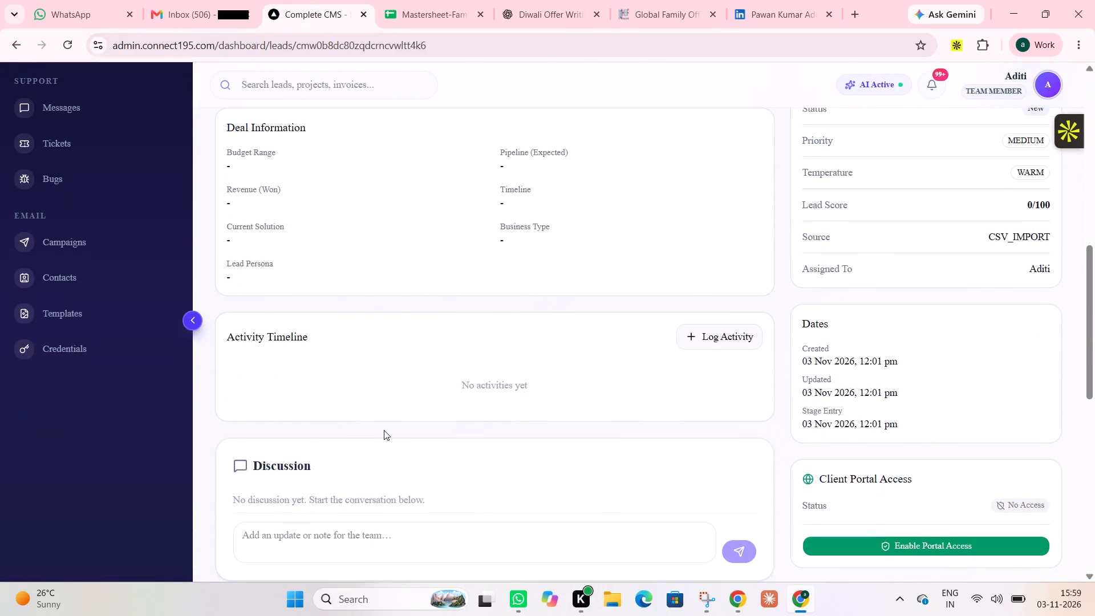
click(375, 536)
scroll(375, 536, down, 1)
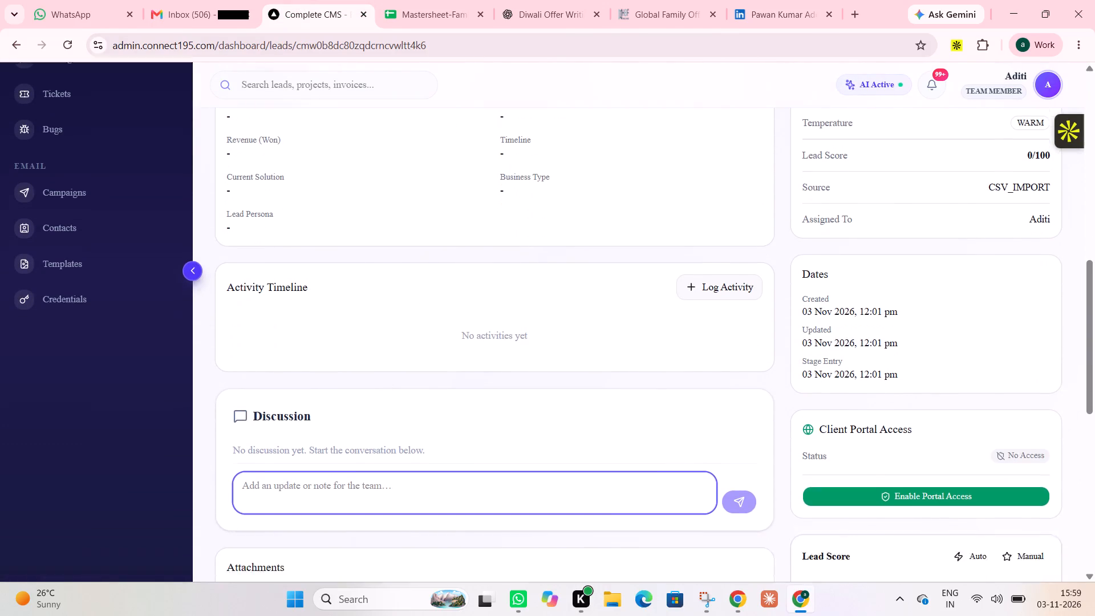
scroll(375, 536, down, 1)
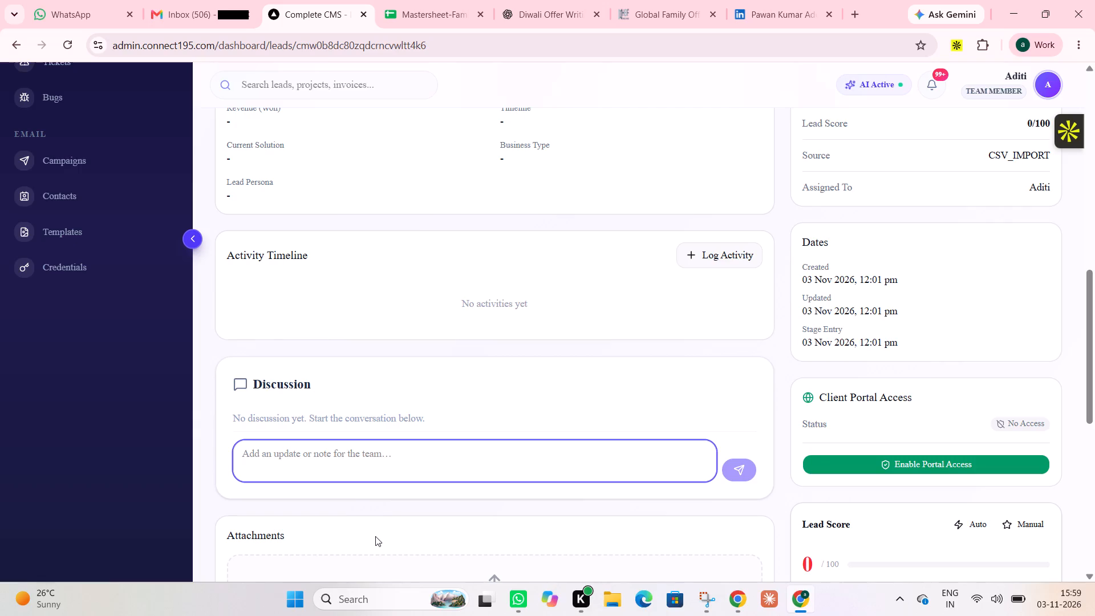
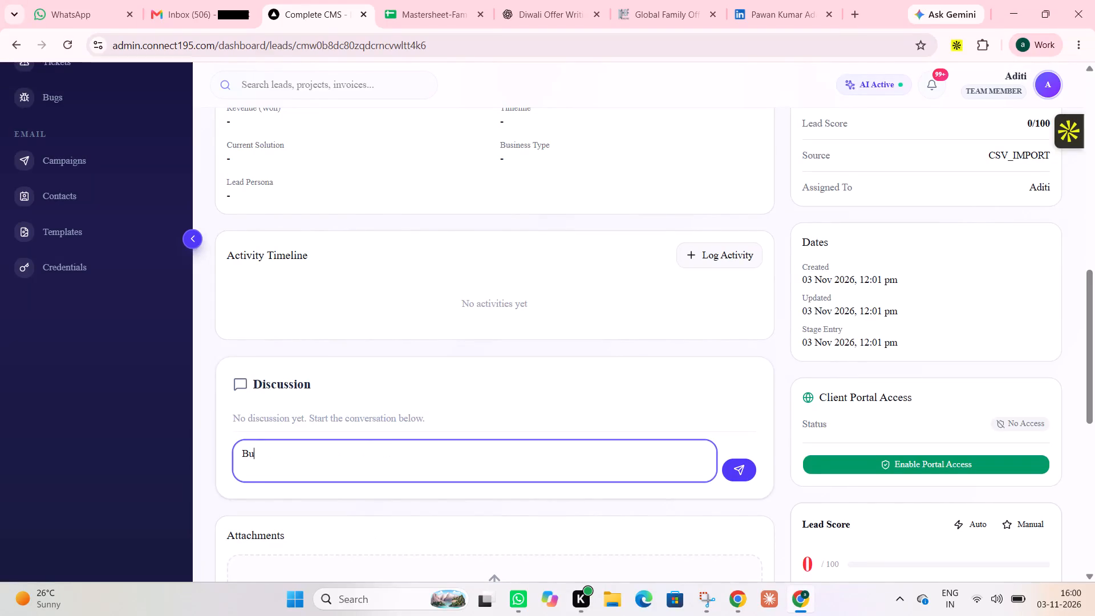
Complete the discussion note on Pawan's lead as "Busy. not sure, will tell" and post it.
text(. not sure)
key(space)
key(BackSpace)
text(, will tell)
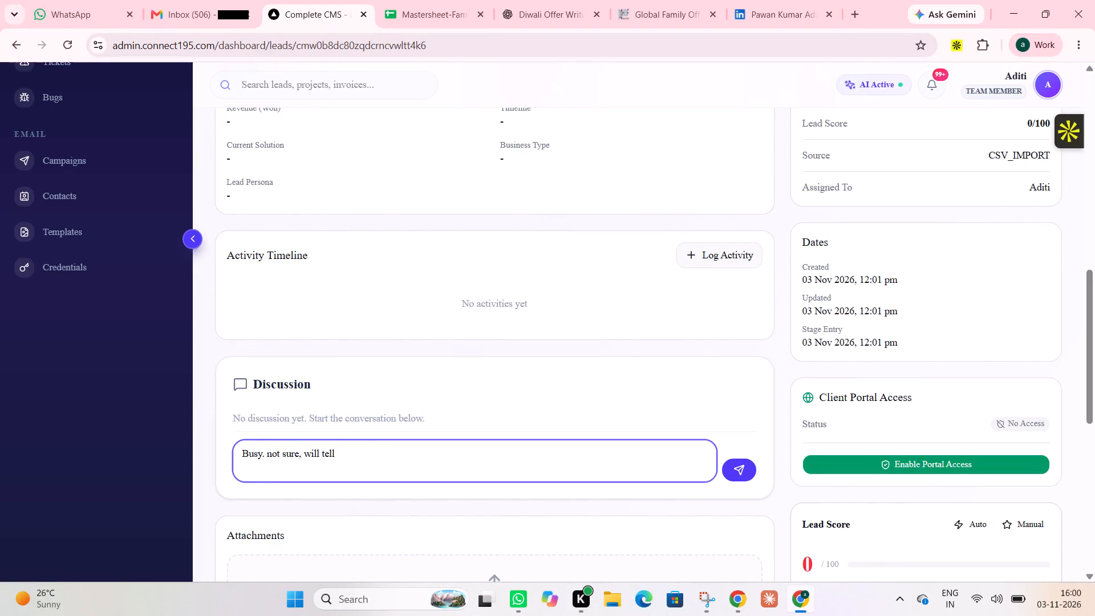
click(740, 466)
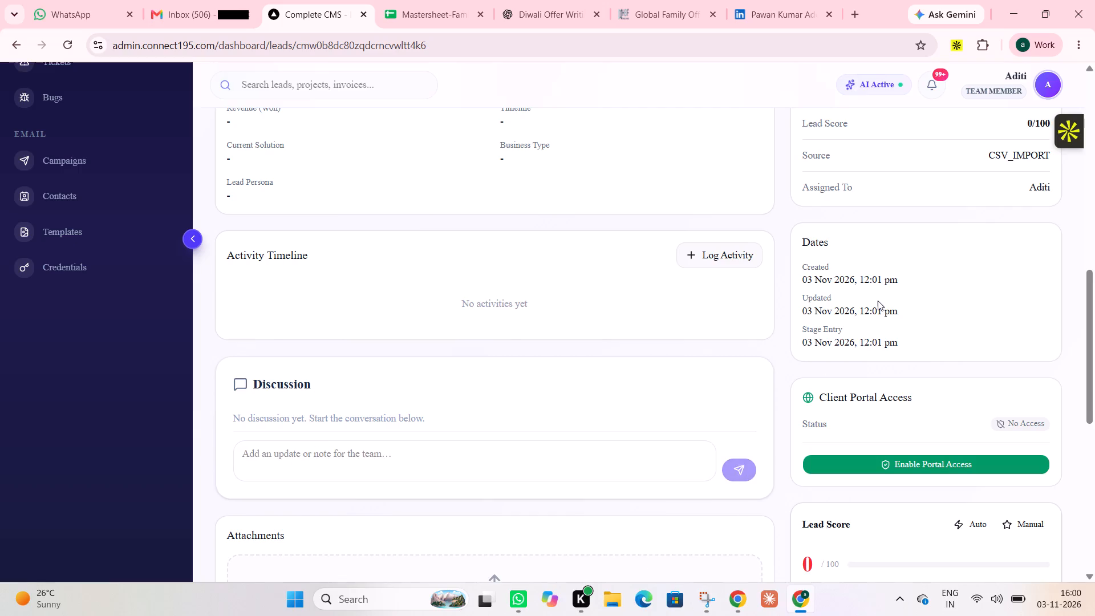
Change the pipeline stage of Pawan's lead to Proposal Sent.
scroll(879, 298, up, 5)
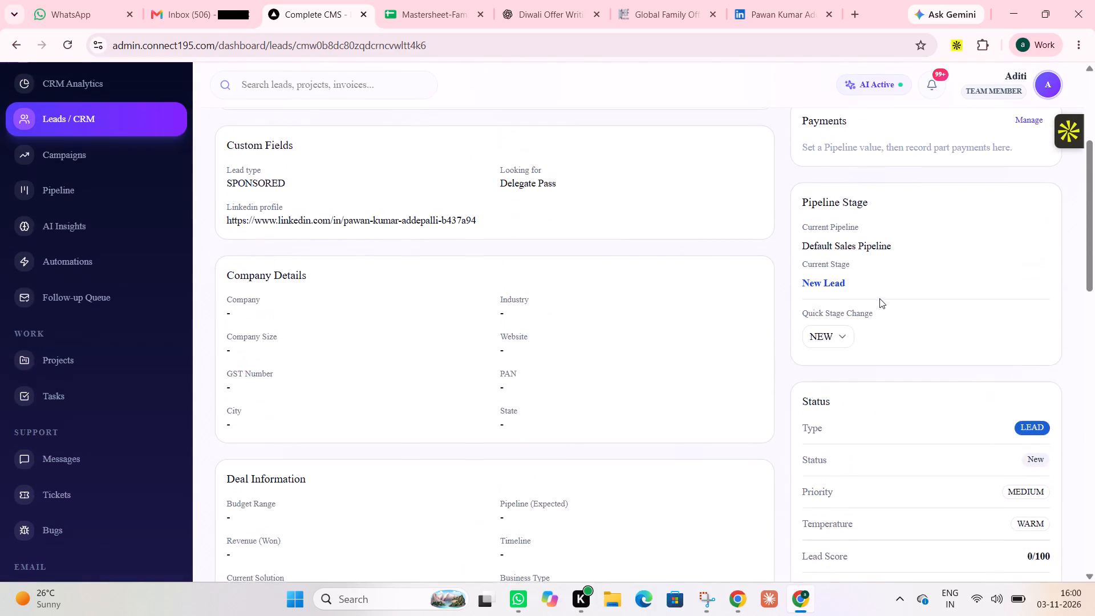
click(809, 342)
click(830, 412)
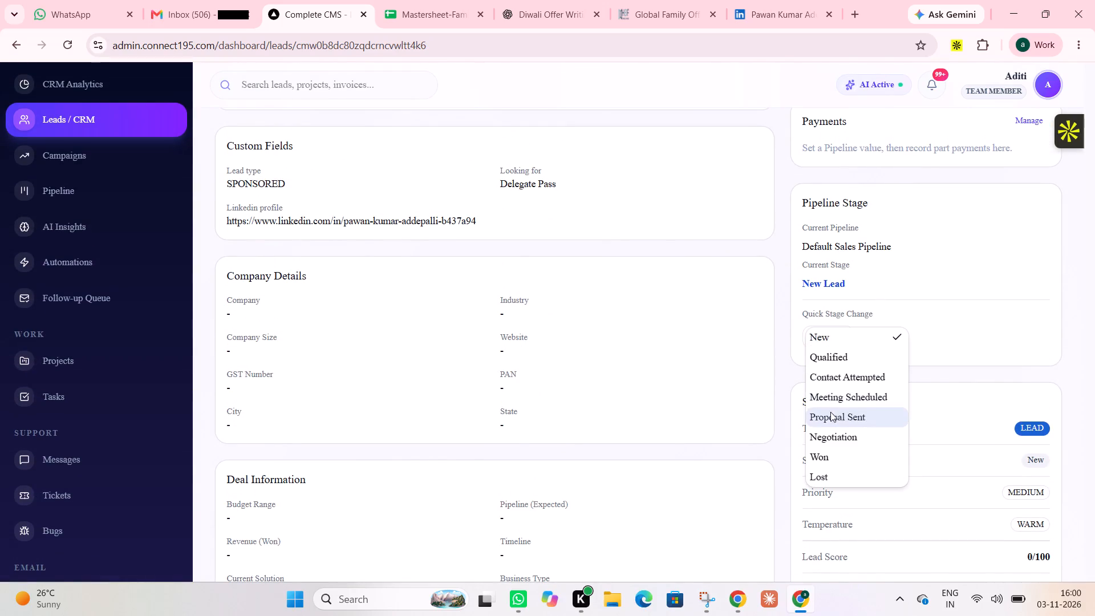
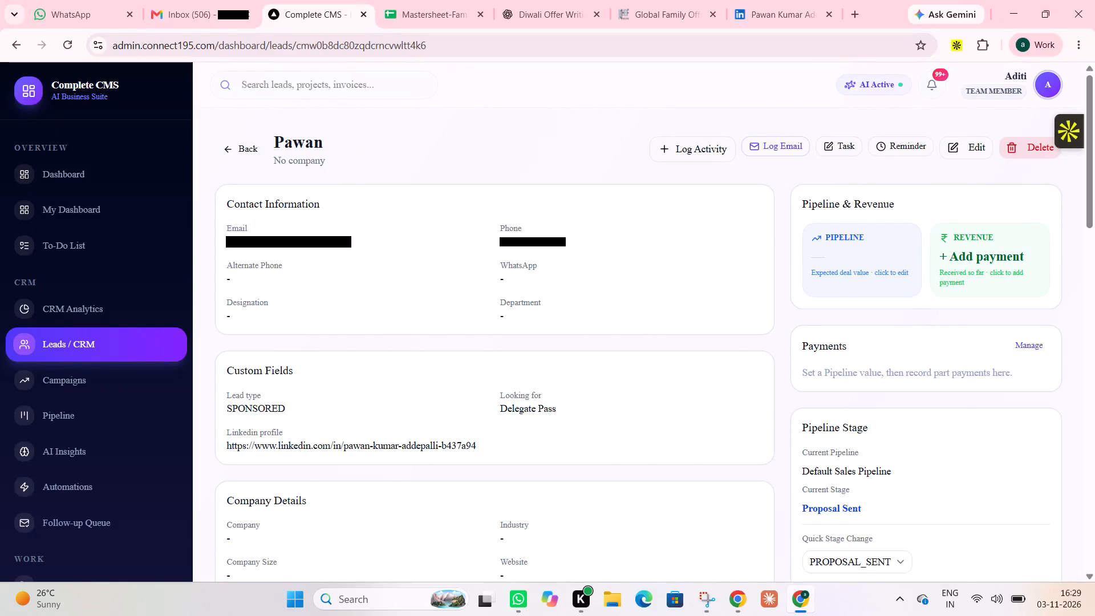
Review Pawan's lead record down to the posted discussion note, and return to the campaign's lead list.
scroll(776, 368, down, 5)
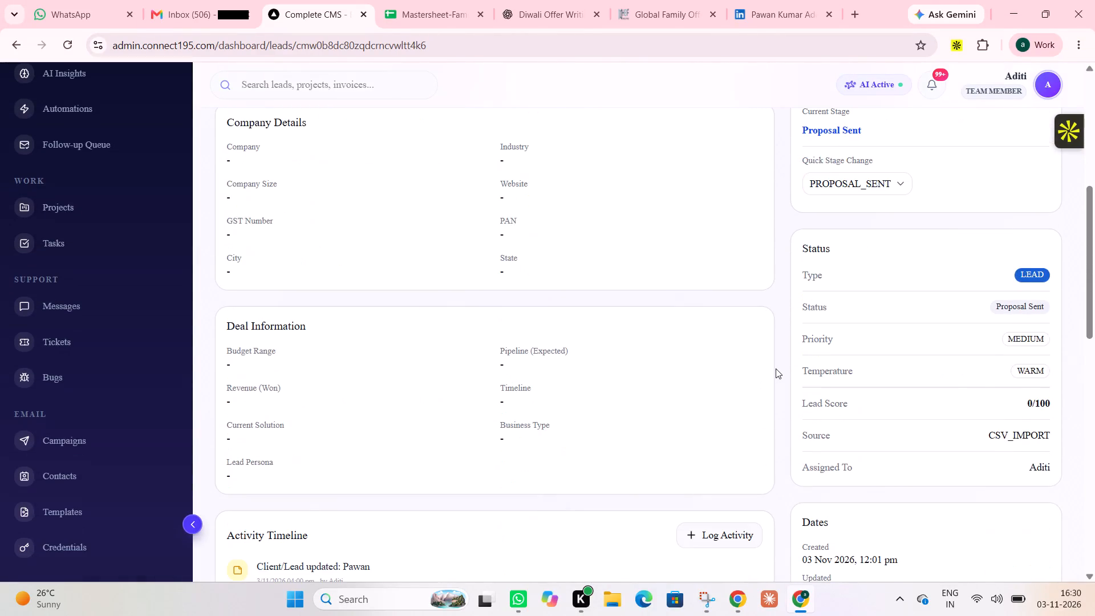
scroll(776, 368, down, 2)
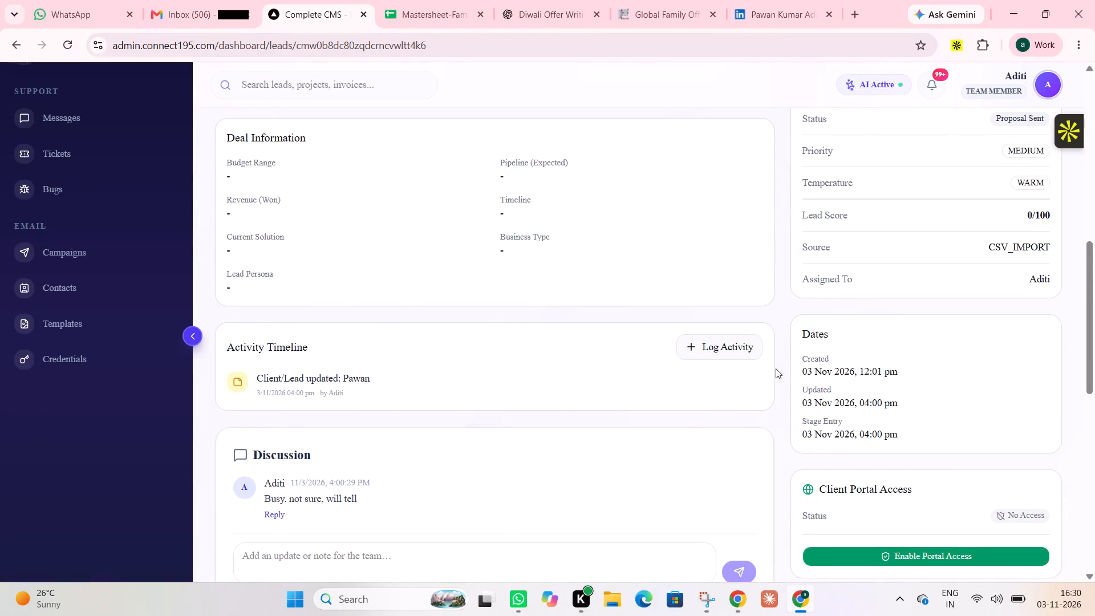
scroll(776, 368, up, 7)
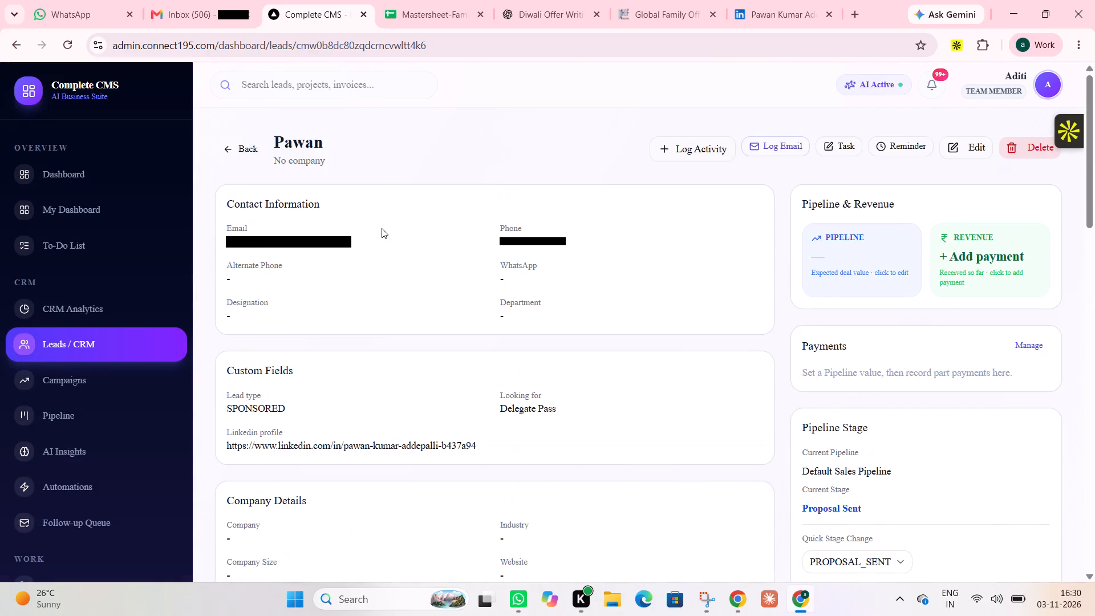
click(222, 152)
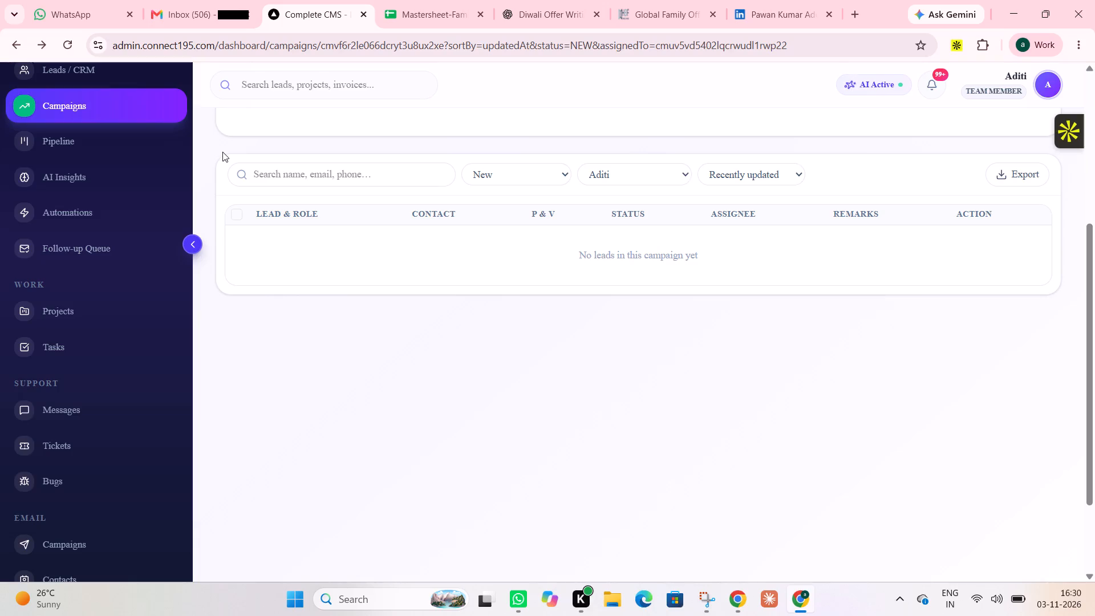
Filter the campaign's assigned leads by the Proposal Sent status and look through the first page of the list.
click(487, 176)
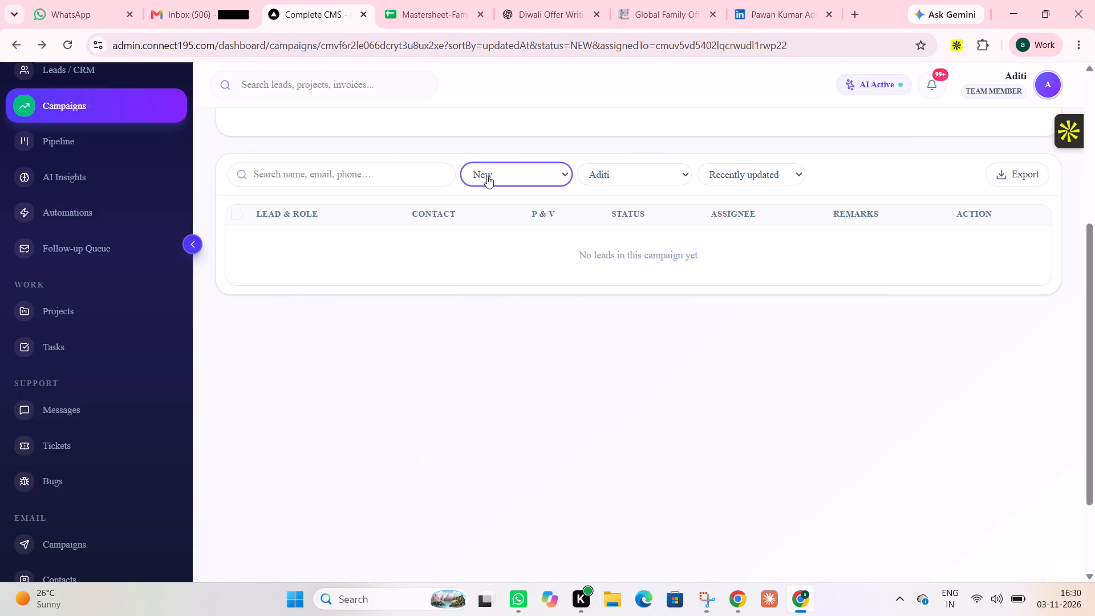
click(504, 282)
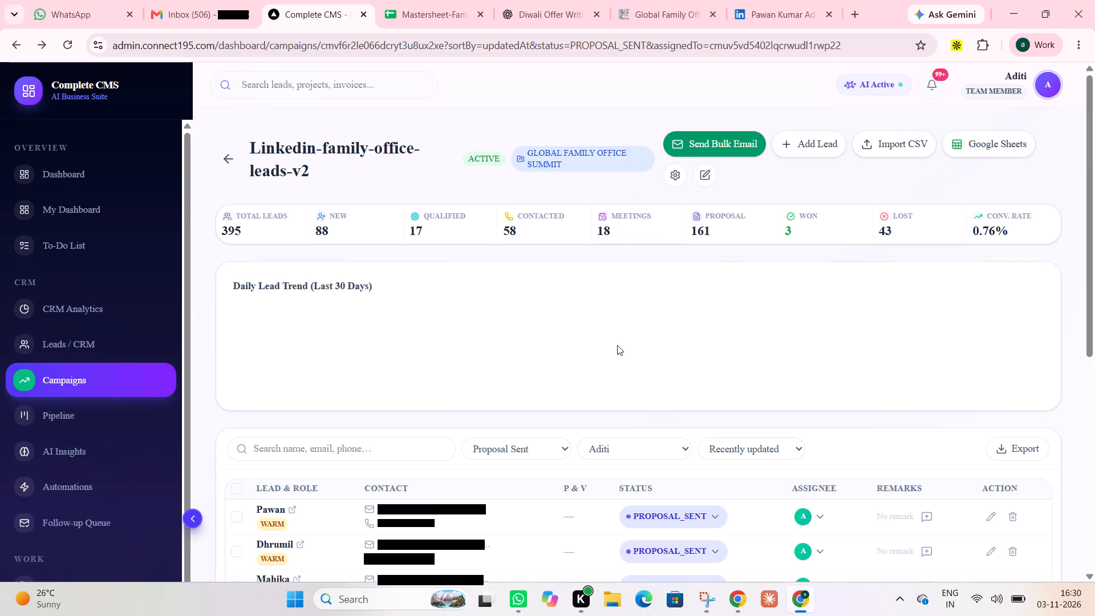
scroll(617, 345, down, 3)
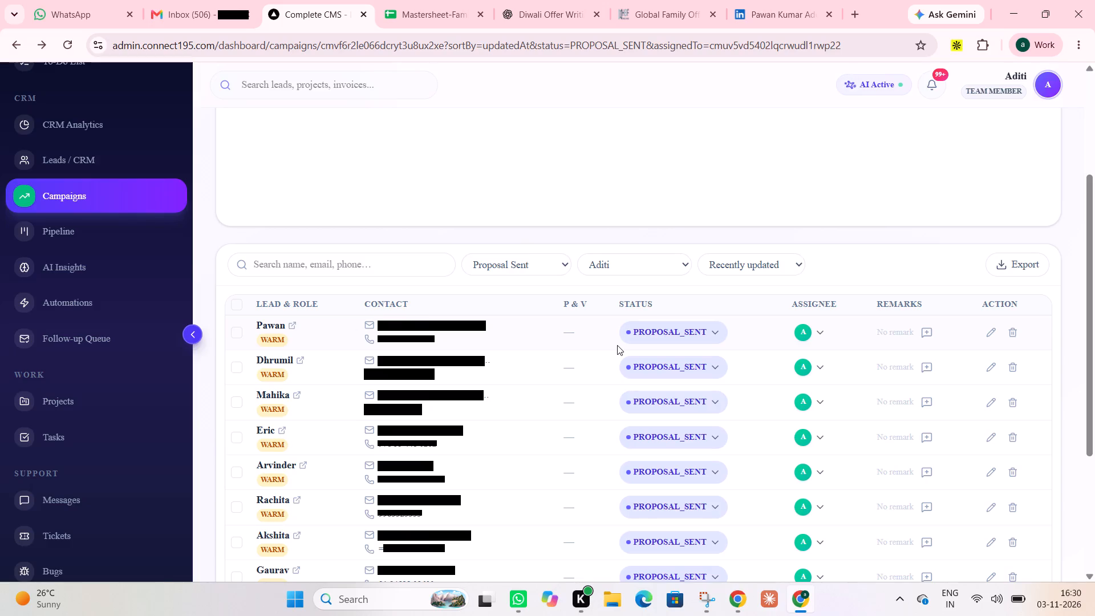
scroll(617, 345, down, 2)
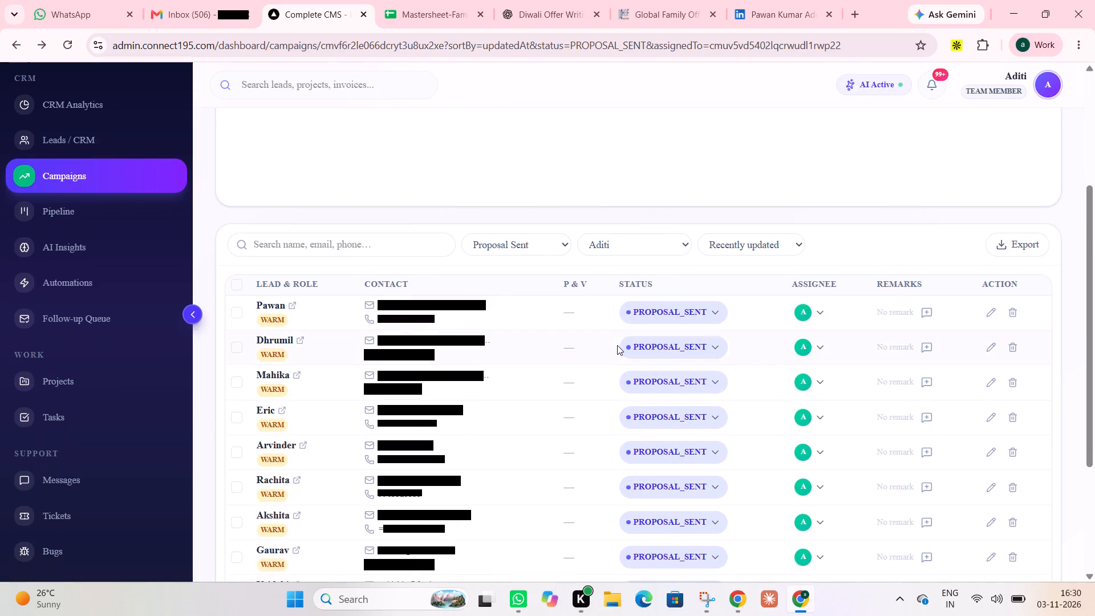
scroll(617, 345, down, 1)
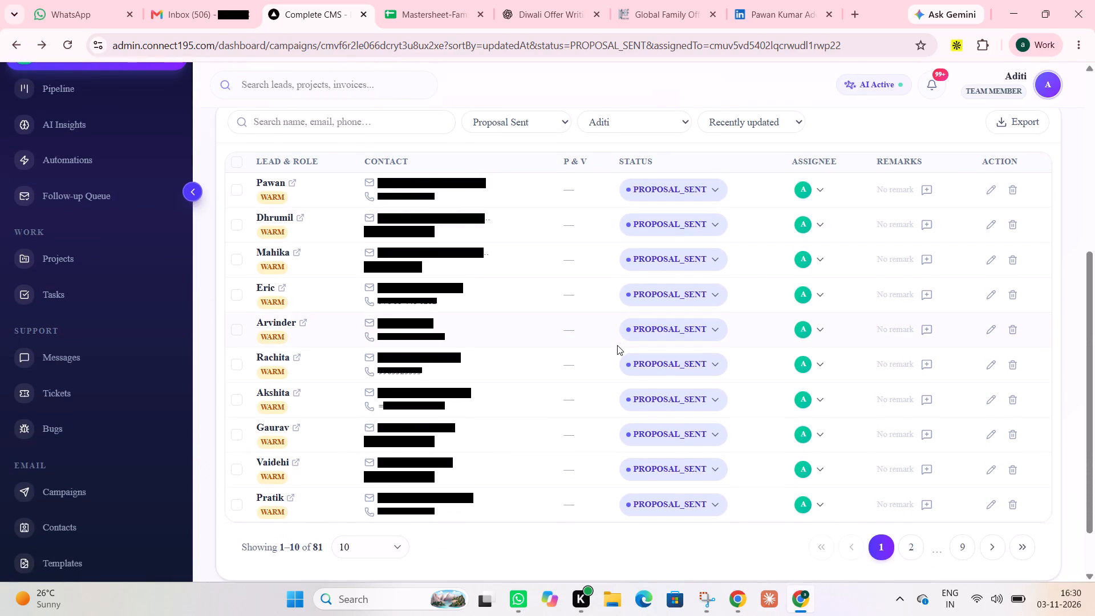
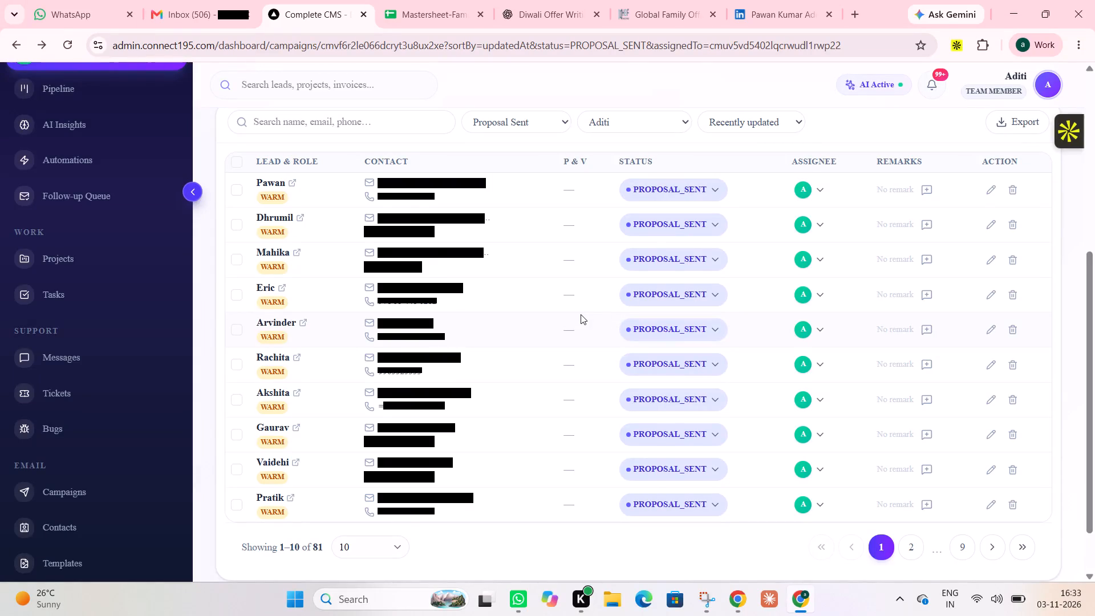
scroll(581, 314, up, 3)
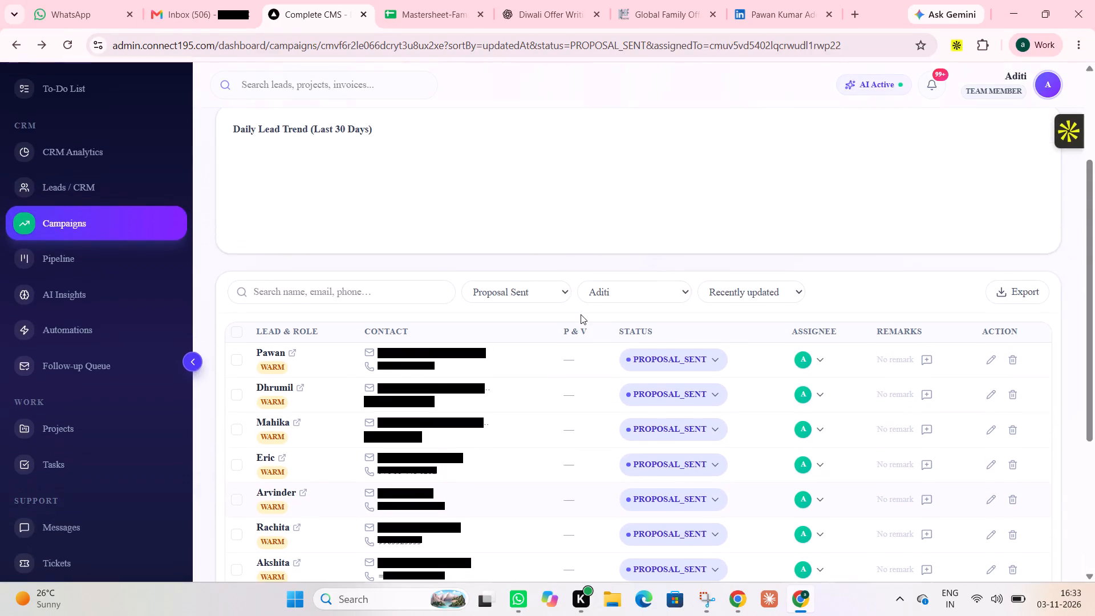